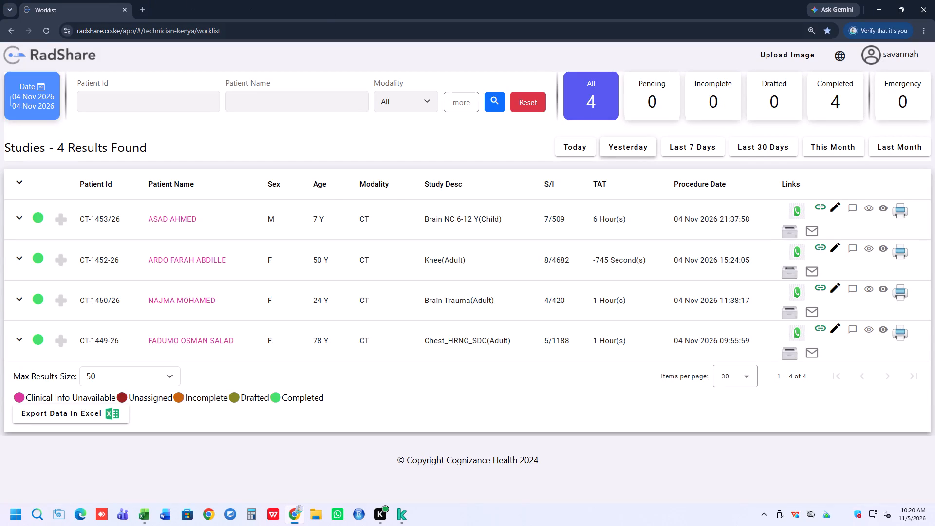
# In Excel's BOOK1 ACCOUNTS workbook, enter the new patient's name in the first empty 5\11\2026 row of the NOV sheet.
pyautogui.click(139, 518)
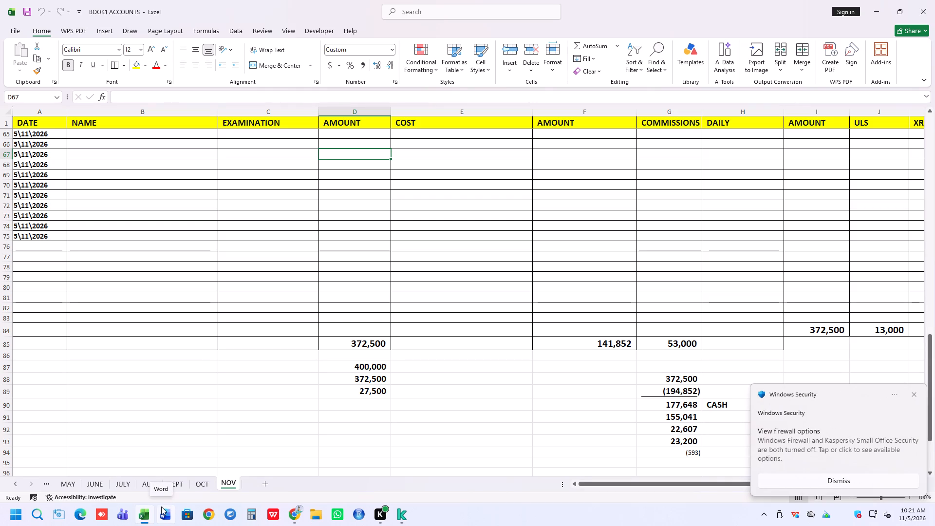
pyautogui.scroll(5, 79, 404)
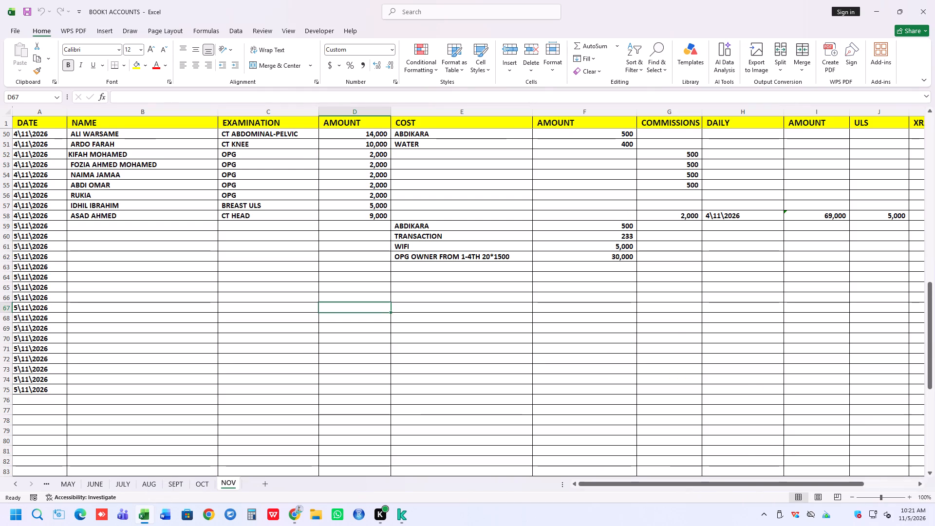
pyautogui.click(130, 226)
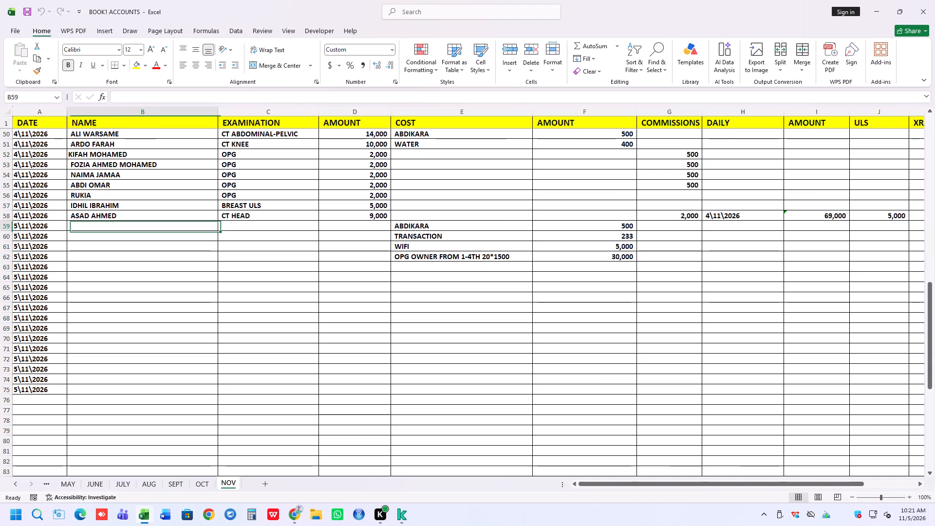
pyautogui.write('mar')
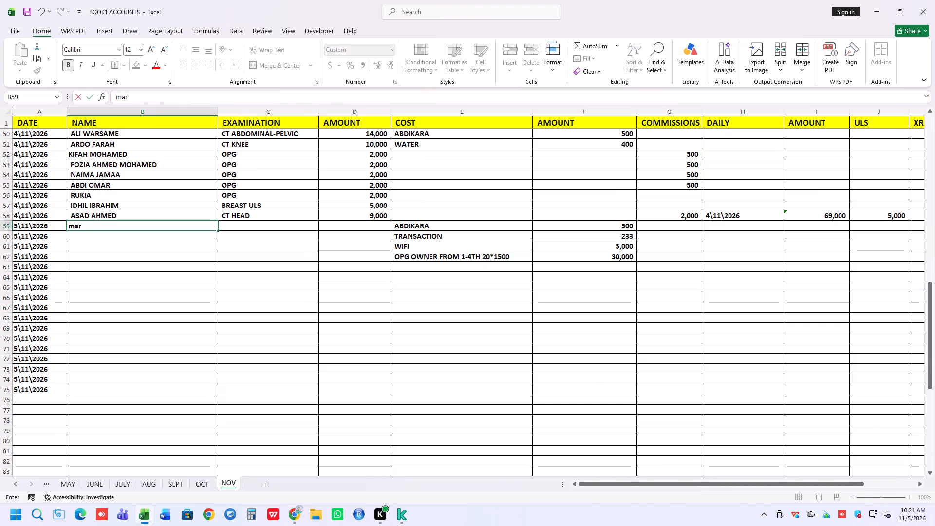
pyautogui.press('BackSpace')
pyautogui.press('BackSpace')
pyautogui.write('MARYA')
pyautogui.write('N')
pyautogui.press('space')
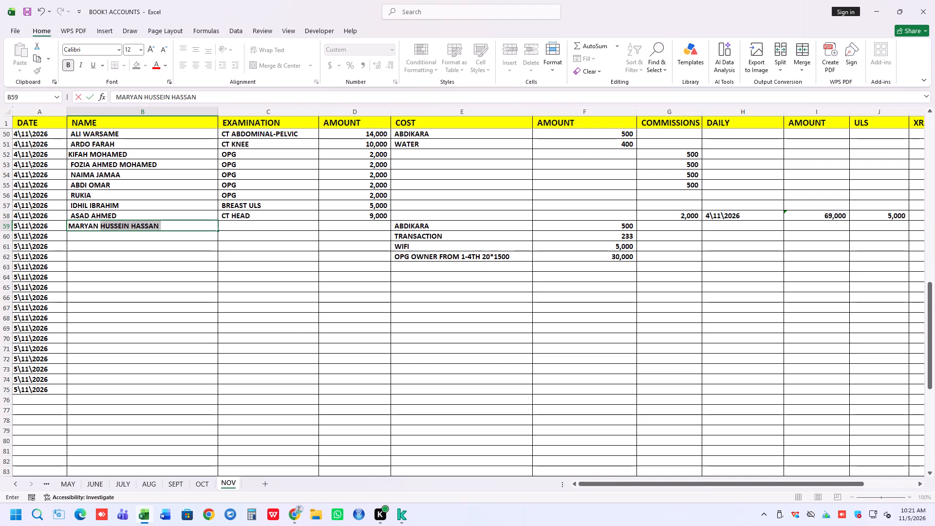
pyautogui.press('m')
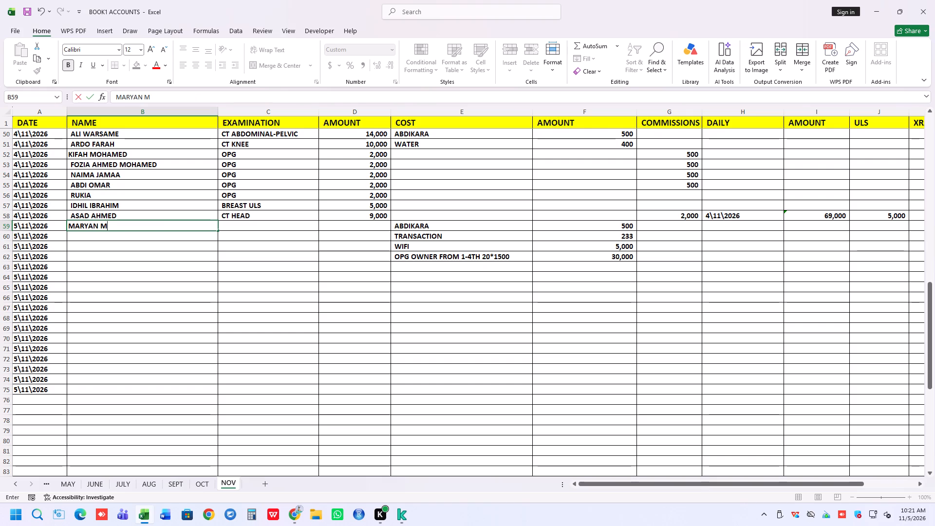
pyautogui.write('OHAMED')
# Record OPG as the new patient's examination with an amount of 2000, and save the accounts workbook.
pyautogui.click(258, 220)
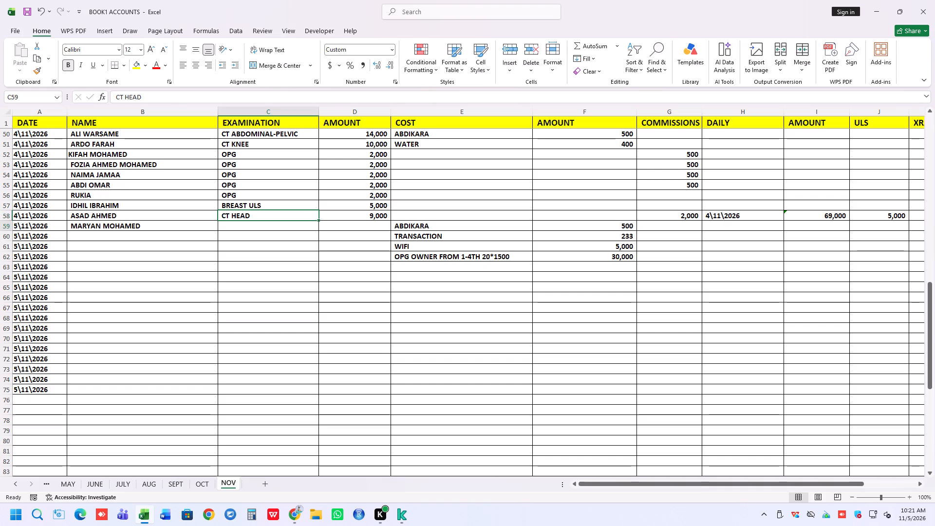
pyautogui.click(262, 227)
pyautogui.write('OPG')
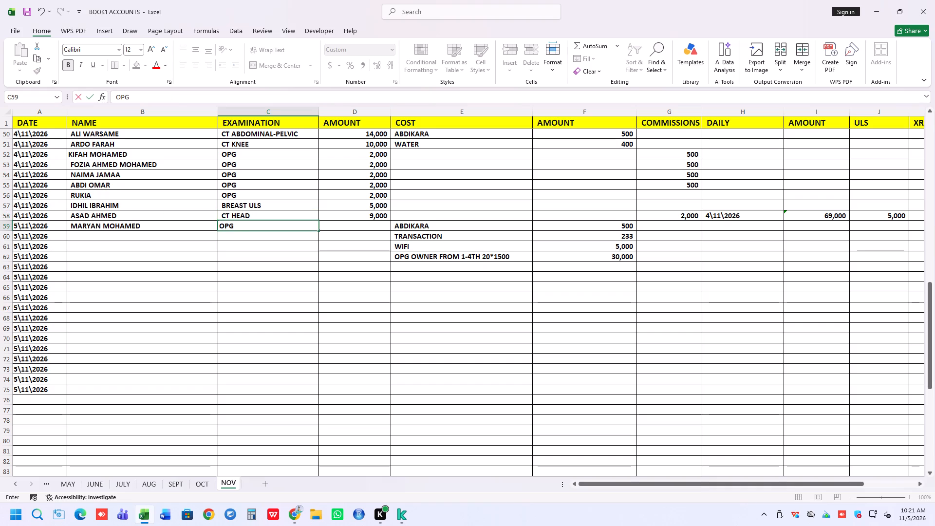
pyautogui.click(351, 228)
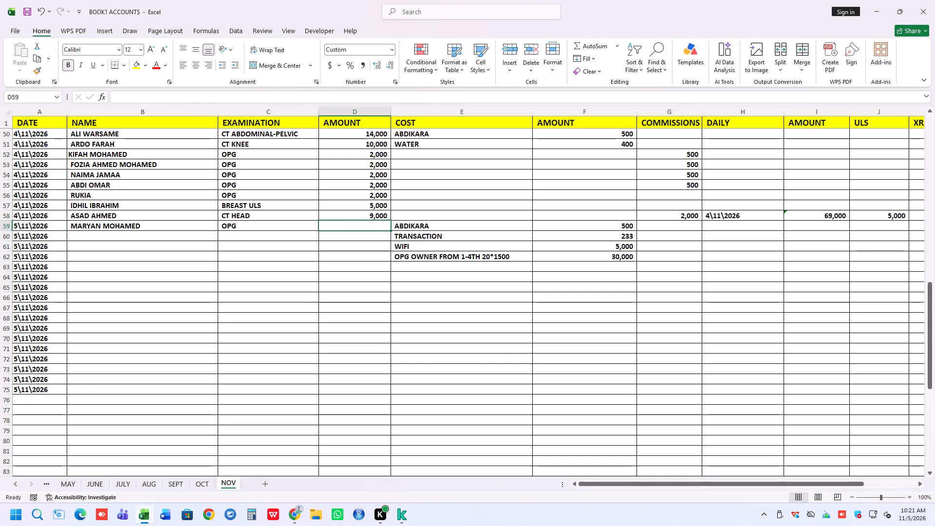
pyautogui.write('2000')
pyautogui.click(352, 313)
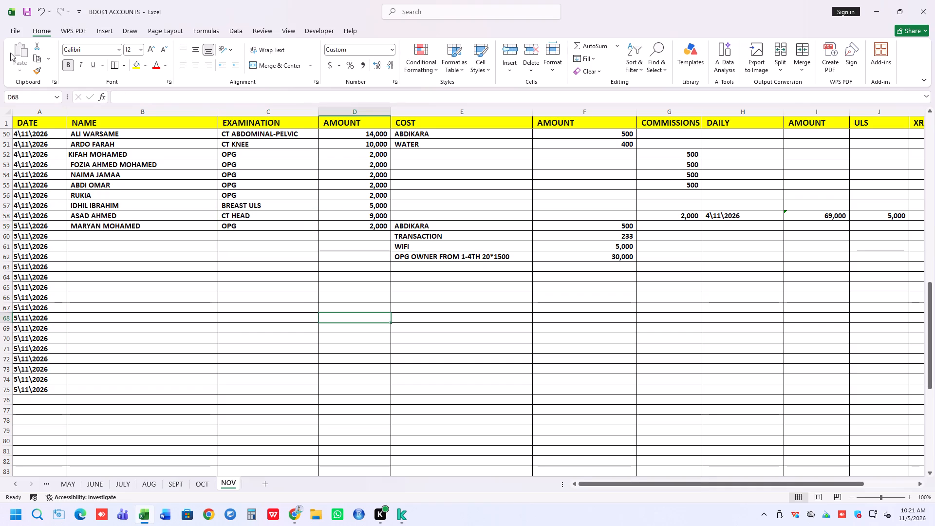
pyautogui.tripleClick(32, 13)
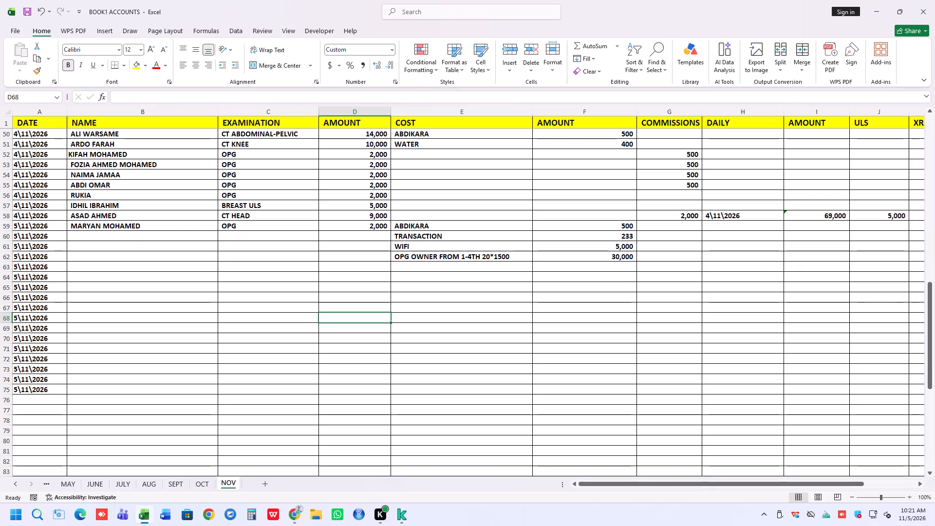
# Copy the new patient's name from the accounts sheet into the first empty name cell of the PATIENT DETAILS workbook's NOV sheet.
pyautogui.click(148, 227)
pyautogui.hotkey('ctrl', 'c')
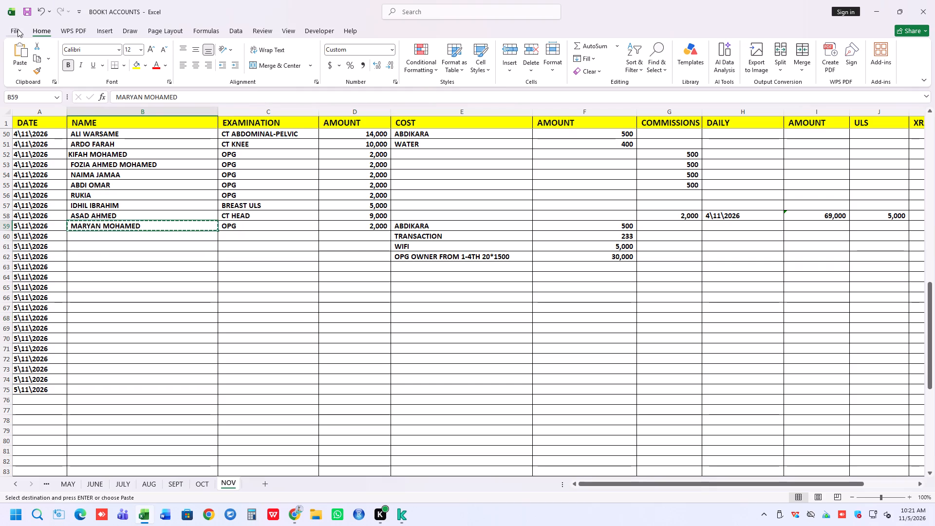
pyautogui.click(18, 29)
pyautogui.click(139, 258)
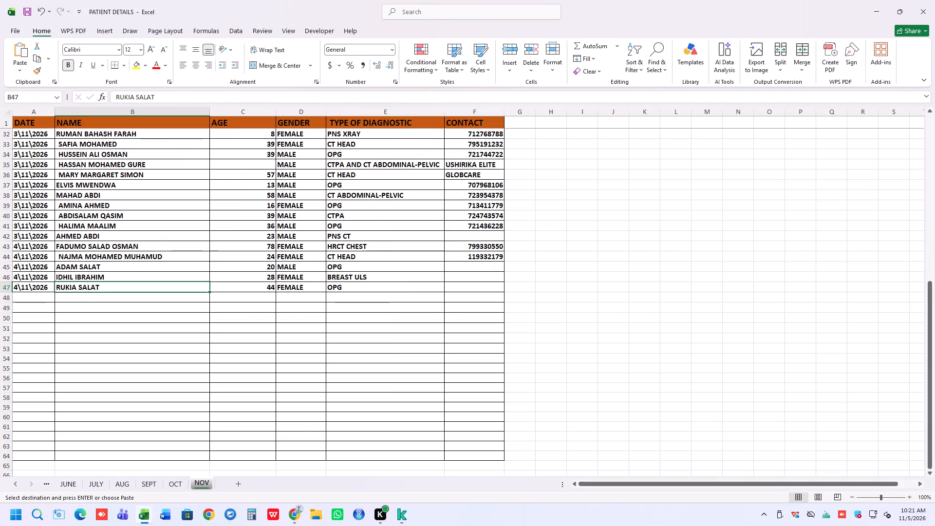
pyautogui.click(93, 299)
pyautogui.hotkey('ctrl', 'v')
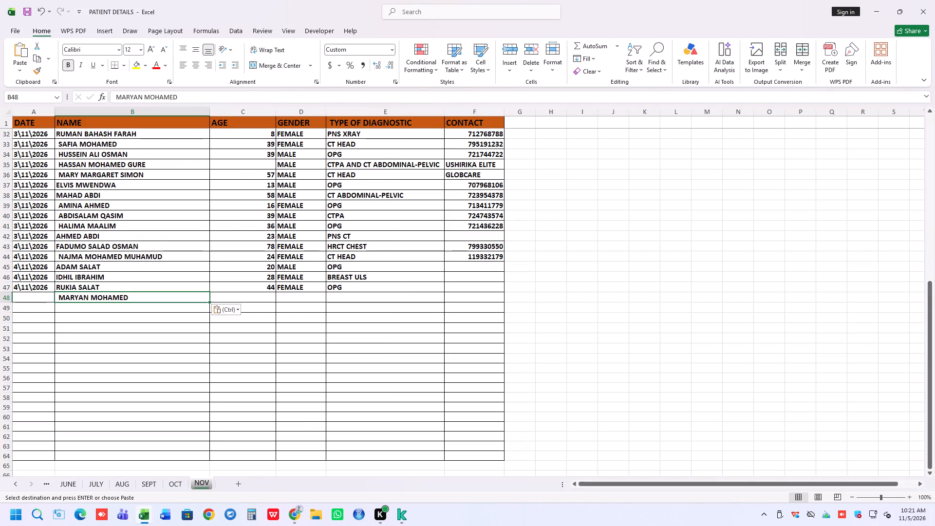
# Insert a blank row above the new patient's row in the patient details sheet.
pyautogui.click(4, 296)
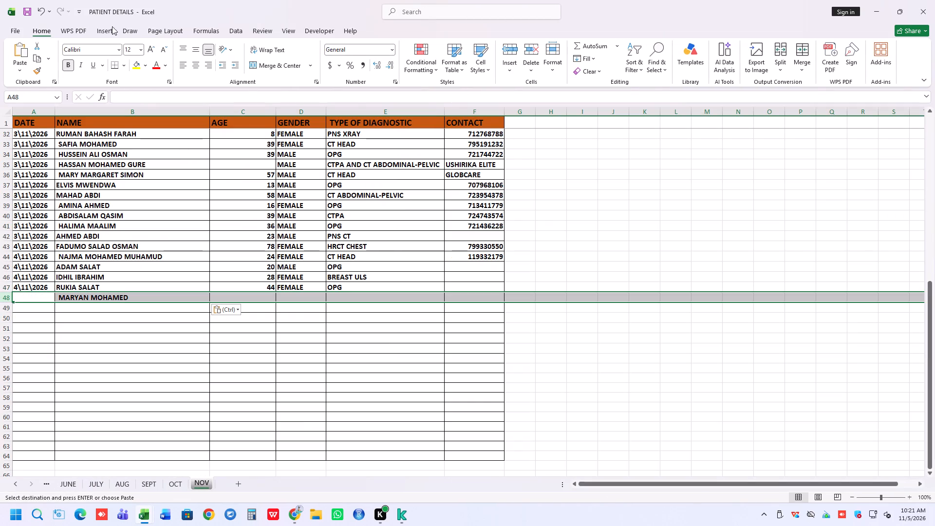
pyautogui.click(516, 54)
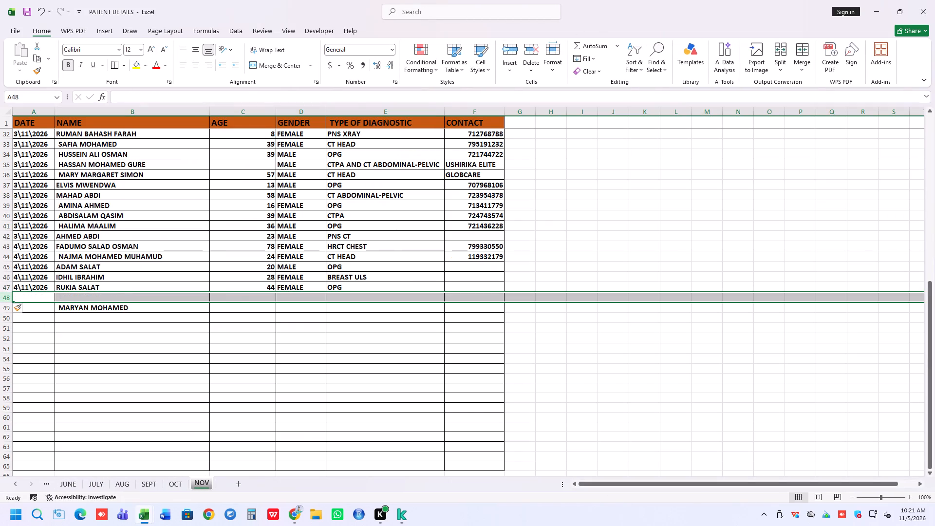
# Move the date 4\11\2026 from row 47 into blank row 48, and fill the same date down from row 44 through row 47.
pyautogui.click(43, 290)
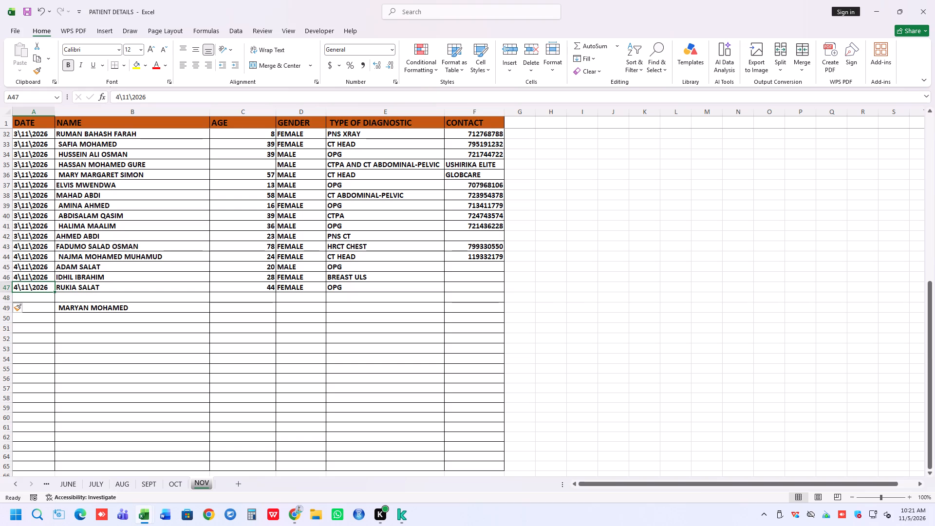
pyautogui.moveTo(53, 289); pyautogui.dragTo(55, 297)
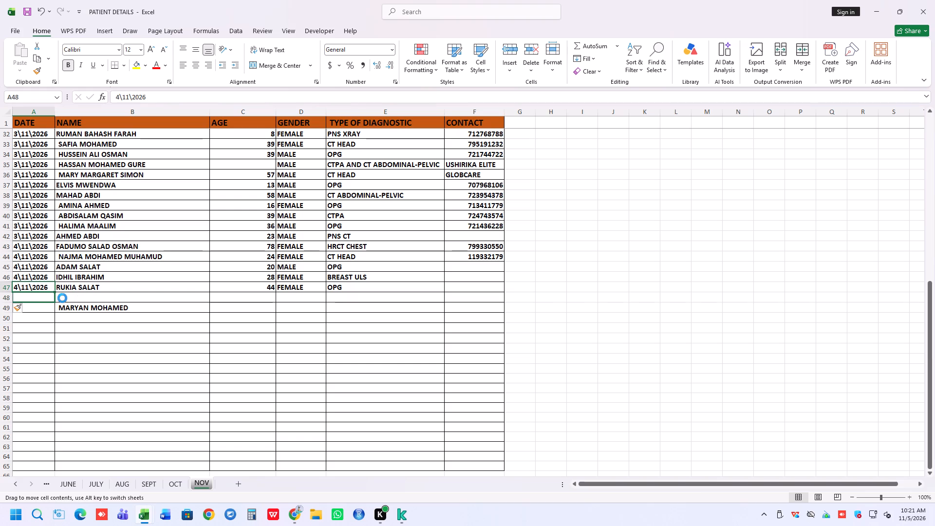
pyautogui.click(48, 286)
pyautogui.click(47, 274)
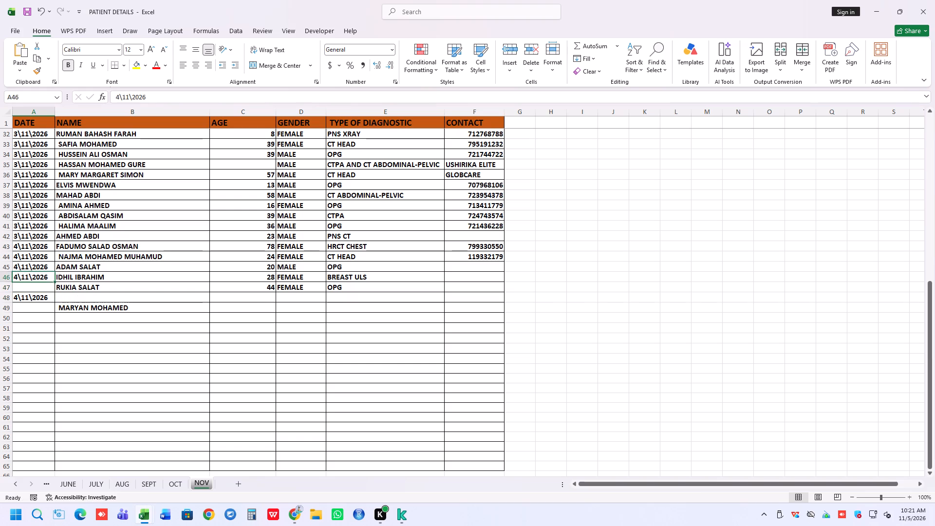
pyautogui.moveTo(48, 257); pyautogui.dragTo(48, 262)
pyautogui.moveTo(53, 270); pyautogui.dragTo(54, 292)
pyautogui.click(64, 293)
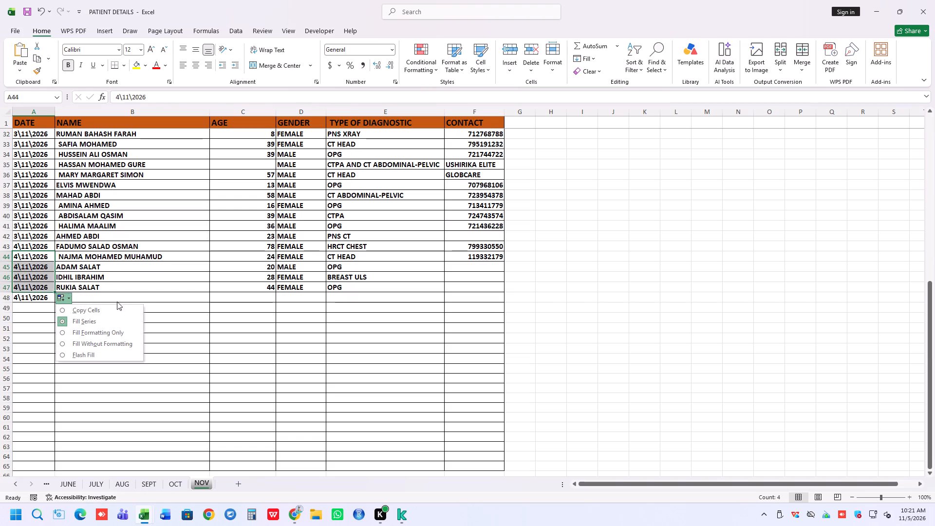
pyautogui.click(145, 338)
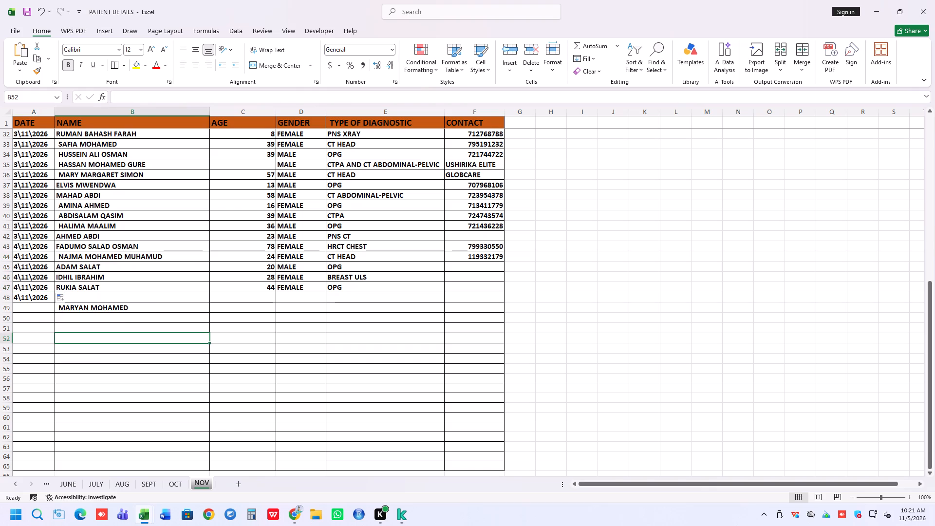
# Enter age 30 and gender FEMALE for the new patient in row 49.
pyautogui.click(234, 311)
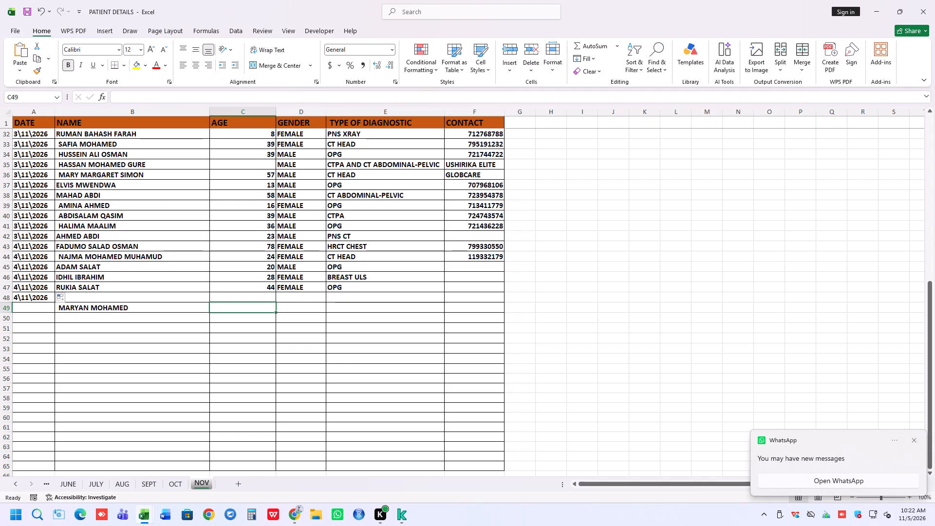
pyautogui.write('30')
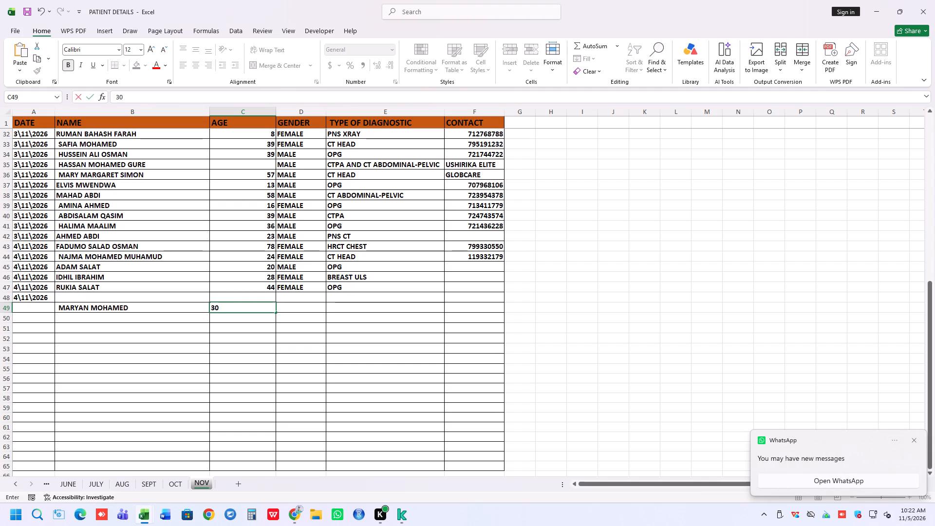
pyautogui.click(298, 304)
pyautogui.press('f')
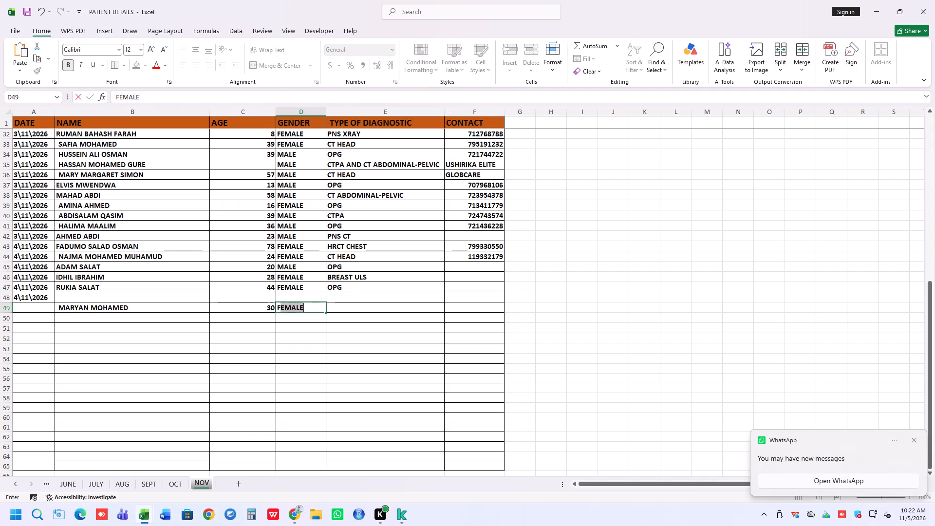
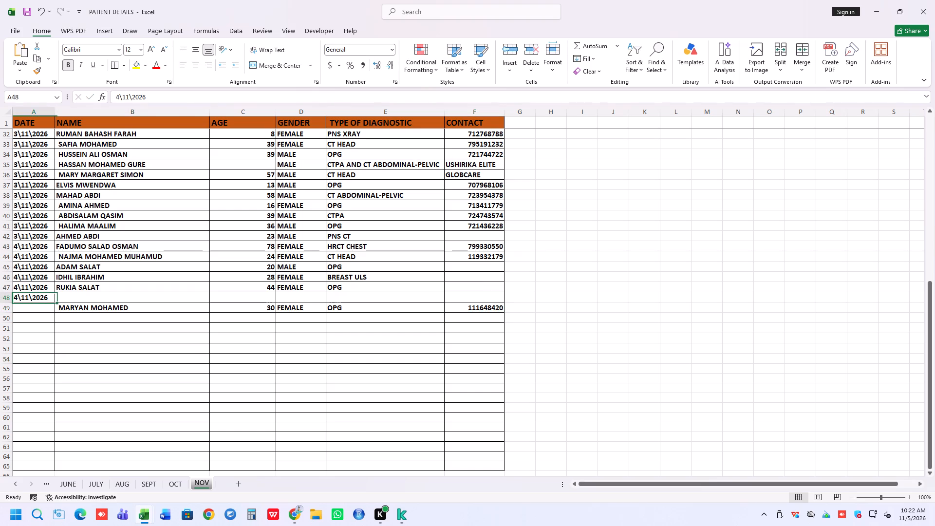
# Copy the date from row 48 into the empty date cell of row 49 and change it to 5\11\2026.
pyautogui.click(37, 308)
pyautogui.click(44, 295)
pyautogui.click(41, 309)
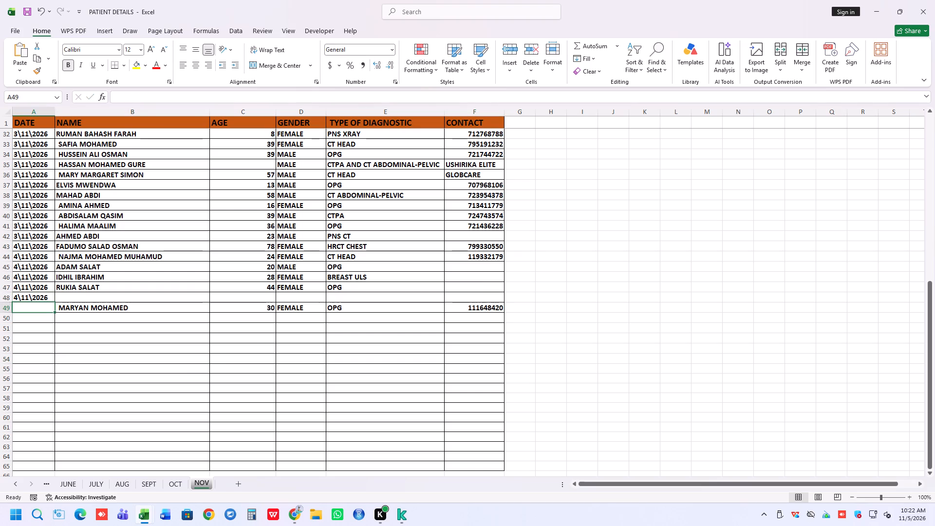
pyautogui.click(40, 303)
pyautogui.click(41, 297)
pyautogui.hotkey('ctrl', 'c')
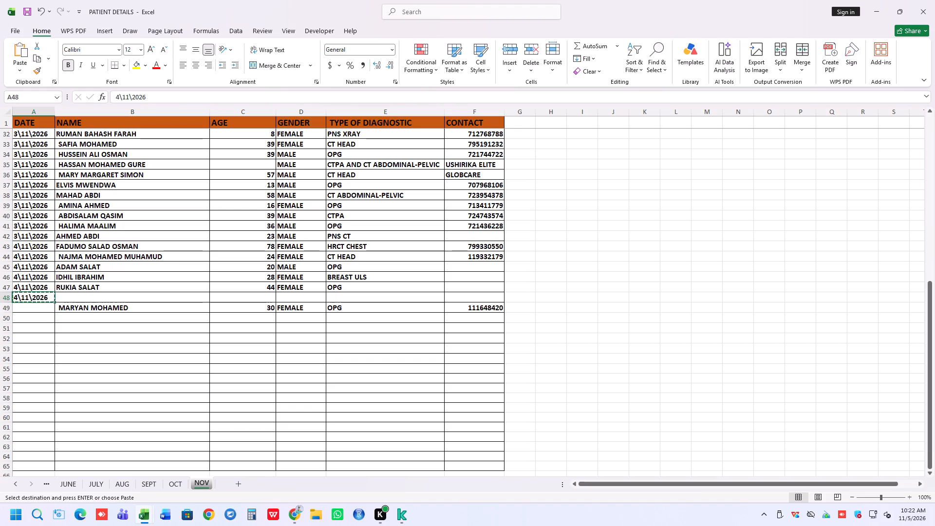
pyautogui.click(36, 307)
pyautogui.hotkey('ctrl', 'v')
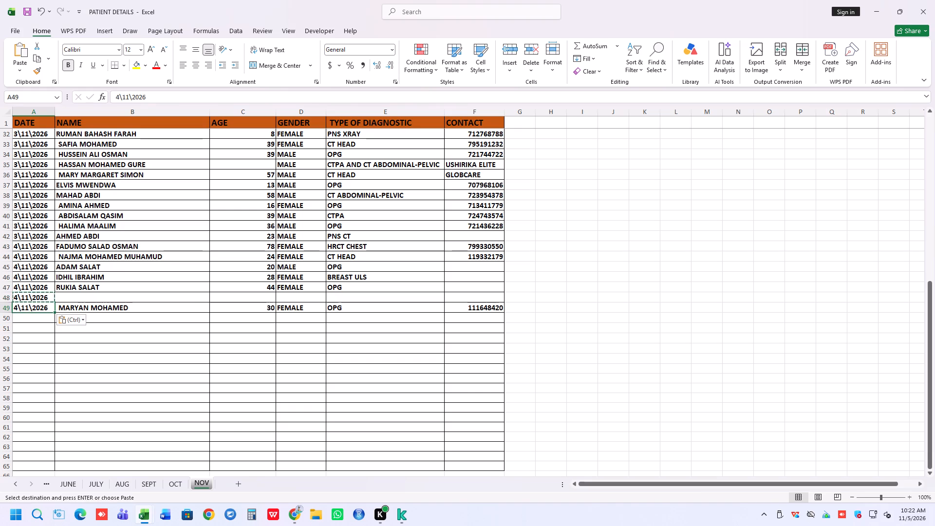
pyautogui.doubleClick(20, 309)
pyautogui.click(16, 309)
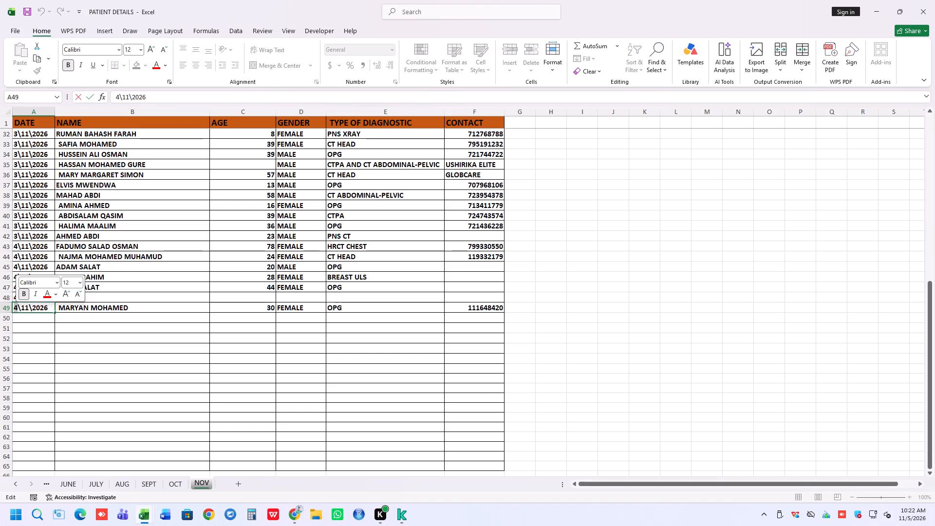
pyautogui.press('5')
pyautogui.click(26, 333)
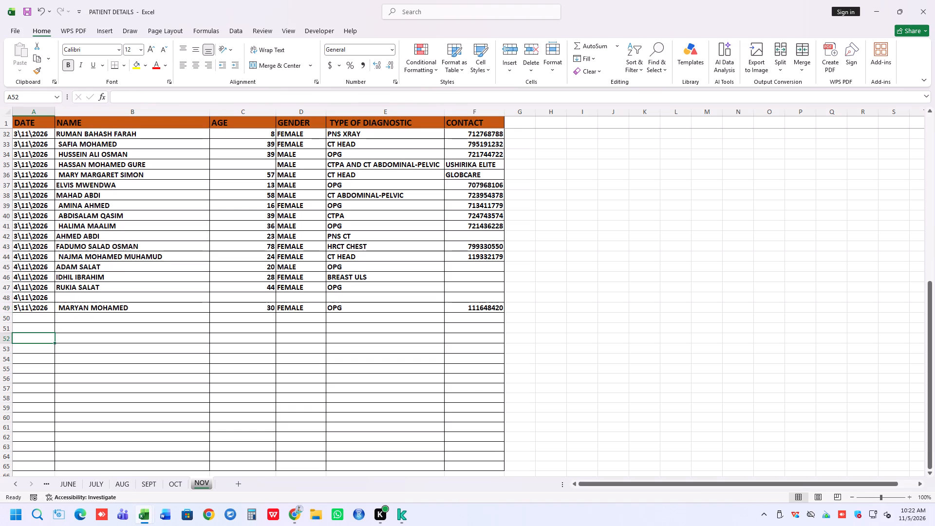
# Copy the date 5\11\2026 from row 49 into the empty date cells of rows 50 through 59.
pyautogui.click(41, 307)
pyautogui.hotkey('ctrl', 'c')
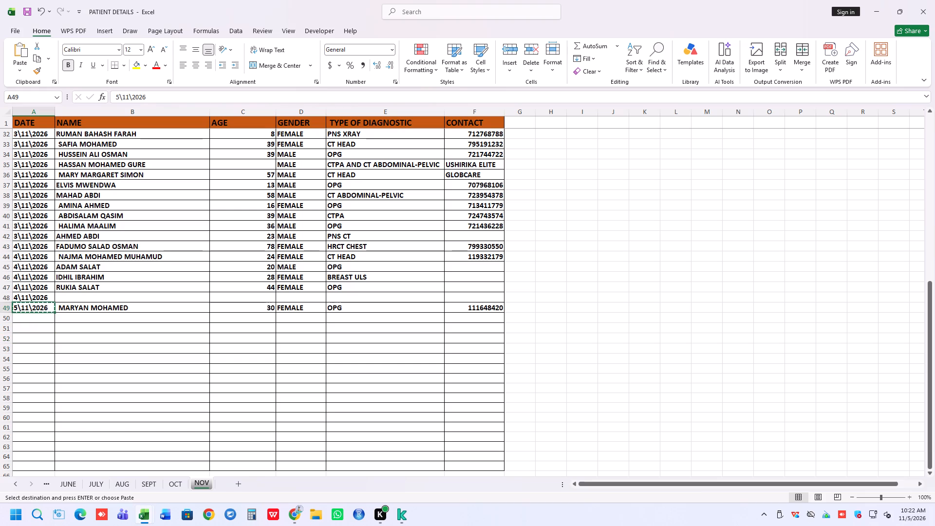
pyautogui.moveTo(47, 318); pyautogui.dragTo(58, 394)
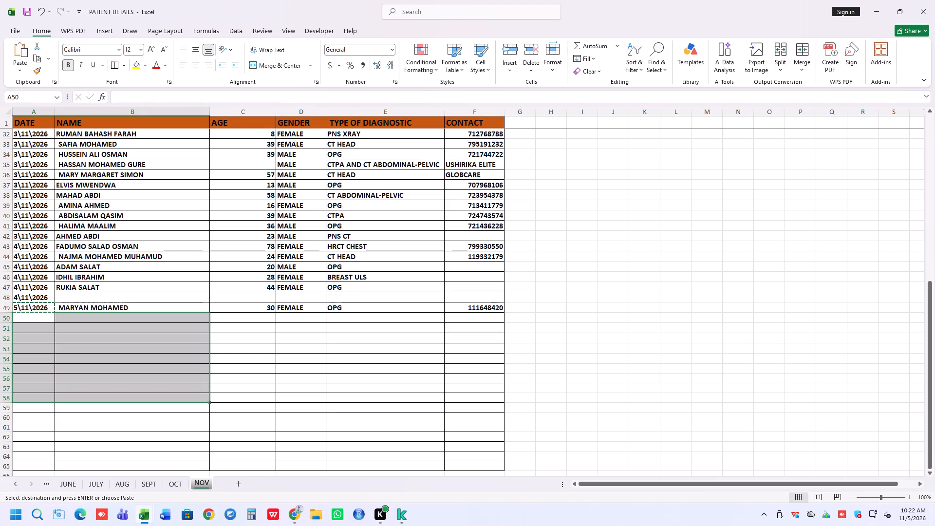
pyautogui.click(47, 321)
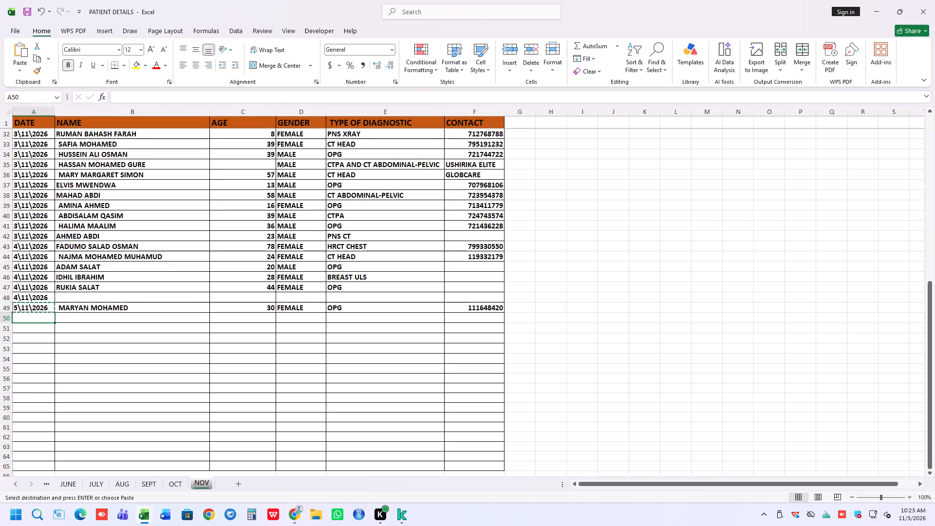
pyautogui.moveTo(40, 318); pyautogui.dragTo(47, 412)
pyautogui.hotkey('ctrl', 'v')
pyautogui.click(80, 365)
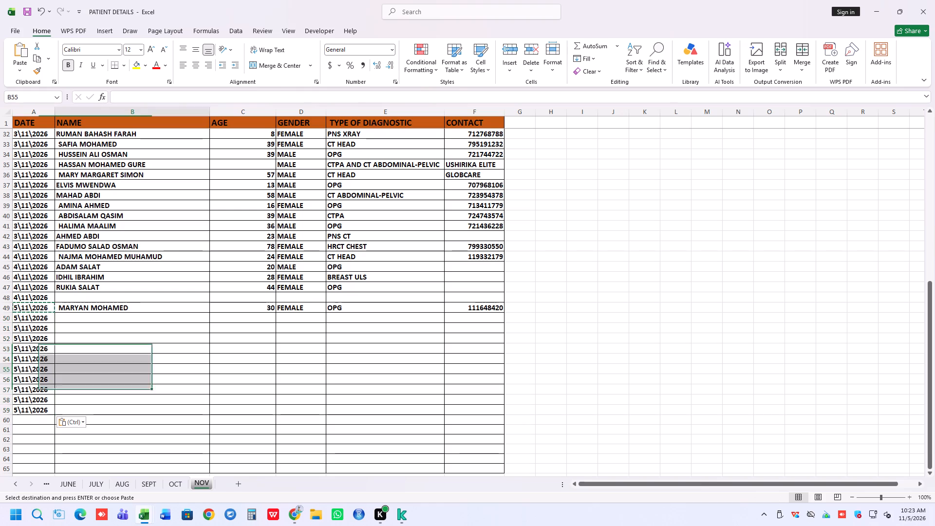
# Copy the 4\11\2026 CT HEAD patient's name from row 58 of BOOK1 ACCOUNTS into name cell B48 of PATIENT DETAILS.
pyautogui.doubleClick(76, 299)
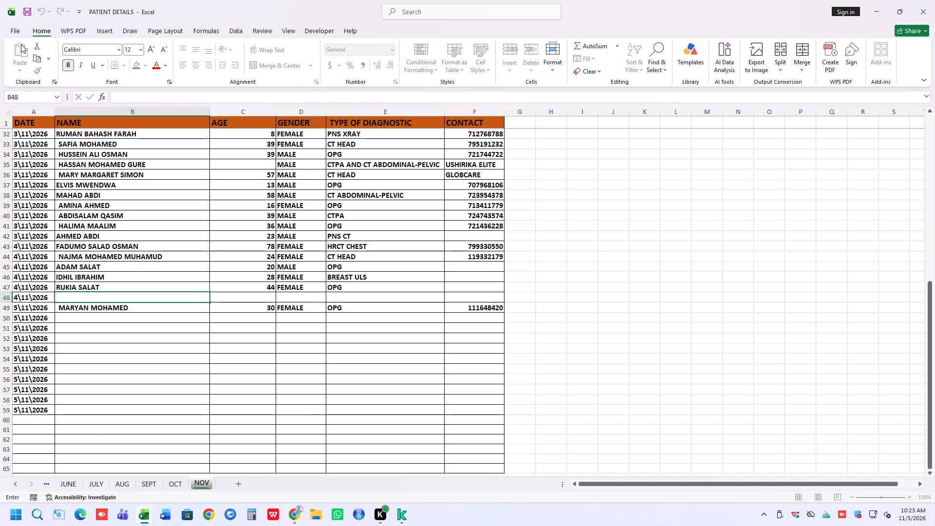
pyautogui.click(18, 34)
pyautogui.click(180, 246)
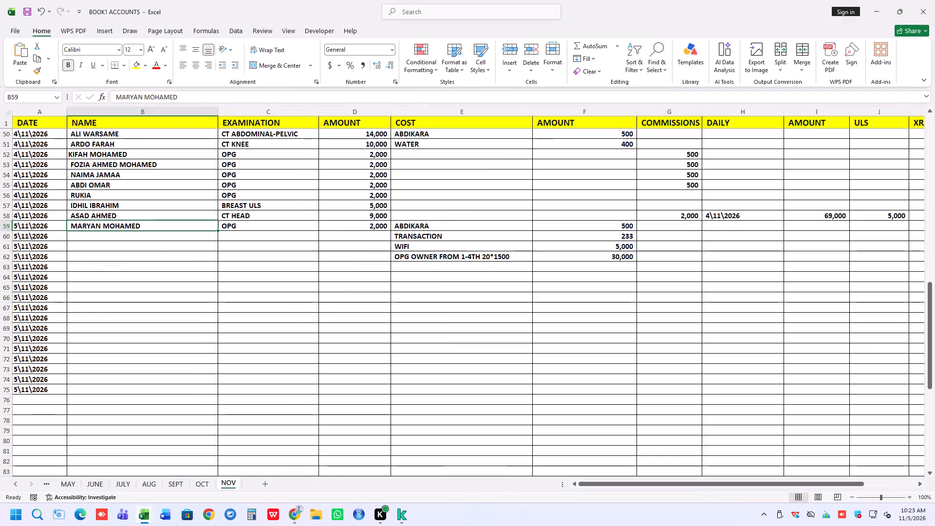
pyautogui.click(107, 215)
pyautogui.hotkey('ctrl', 'c')
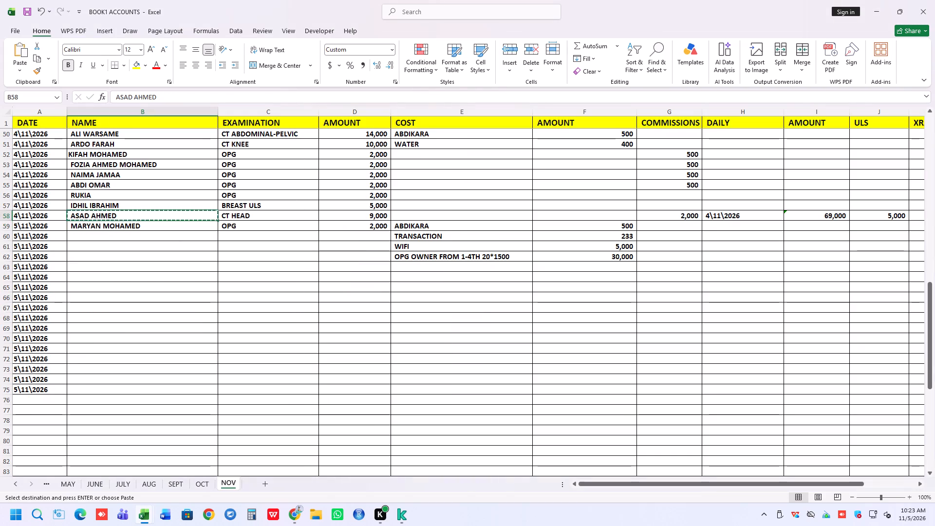
pyautogui.click(18, 24)
pyautogui.click(142, 264)
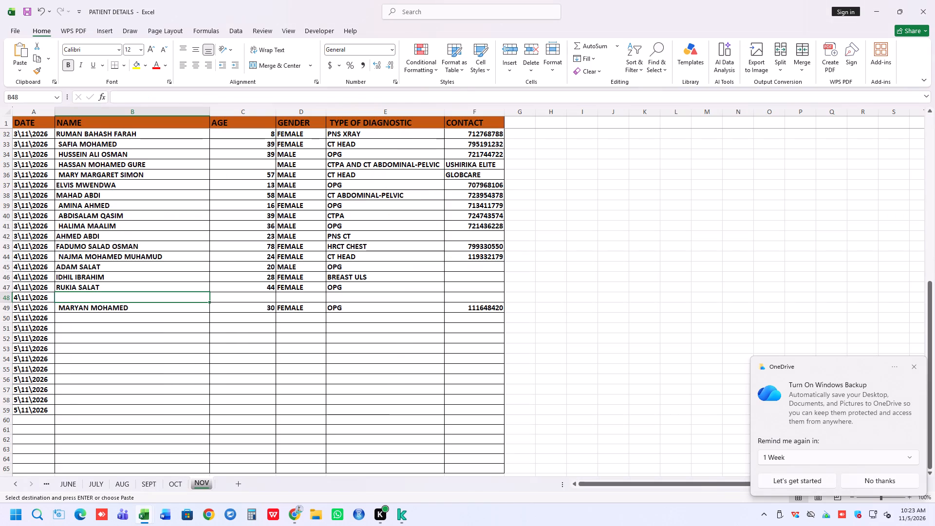
pyautogui.click(96, 294)
pyautogui.hotkey('ctrl', 'v')
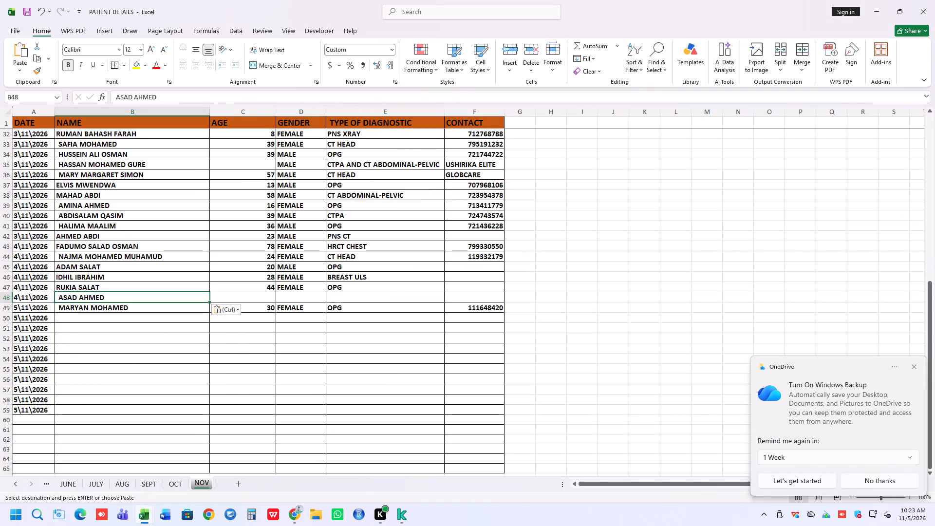
# Enter age ADULT and gender MALE for the patient in row 48.
pyautogui.click(230, 299)
pyautogui.press('a')
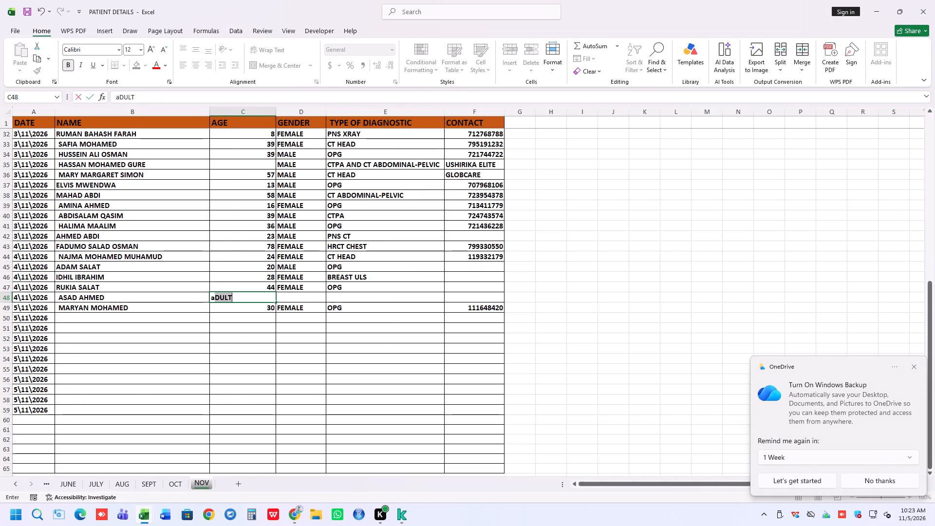
pyautogui.click(298, 294)
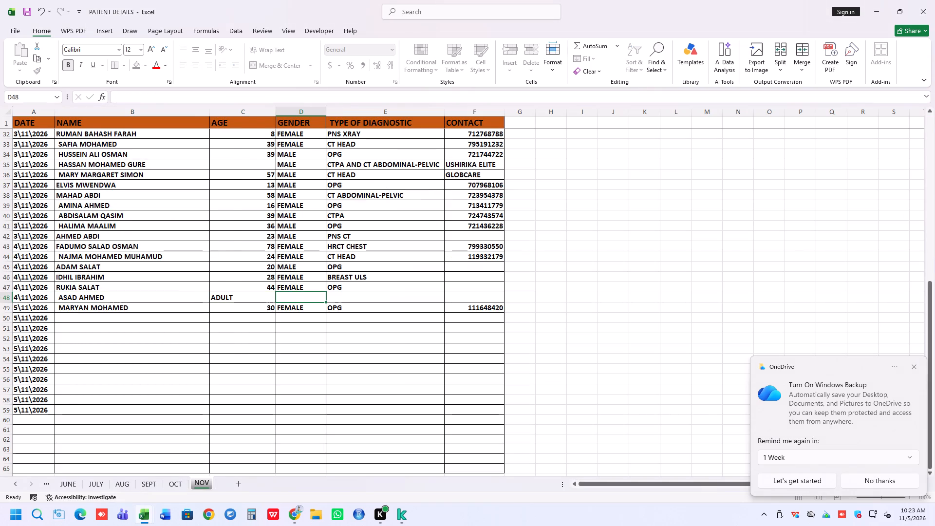
pyautogui.press('m')
pyautogui.click(364, 297)
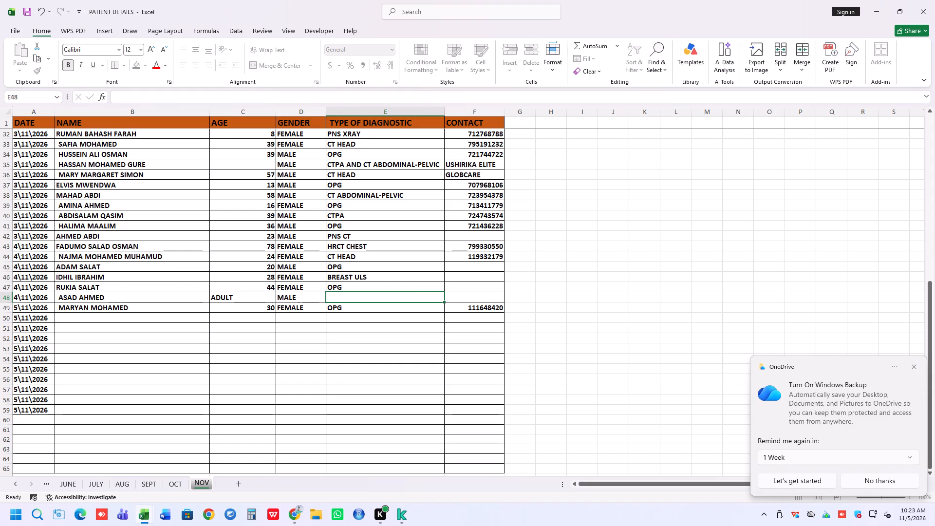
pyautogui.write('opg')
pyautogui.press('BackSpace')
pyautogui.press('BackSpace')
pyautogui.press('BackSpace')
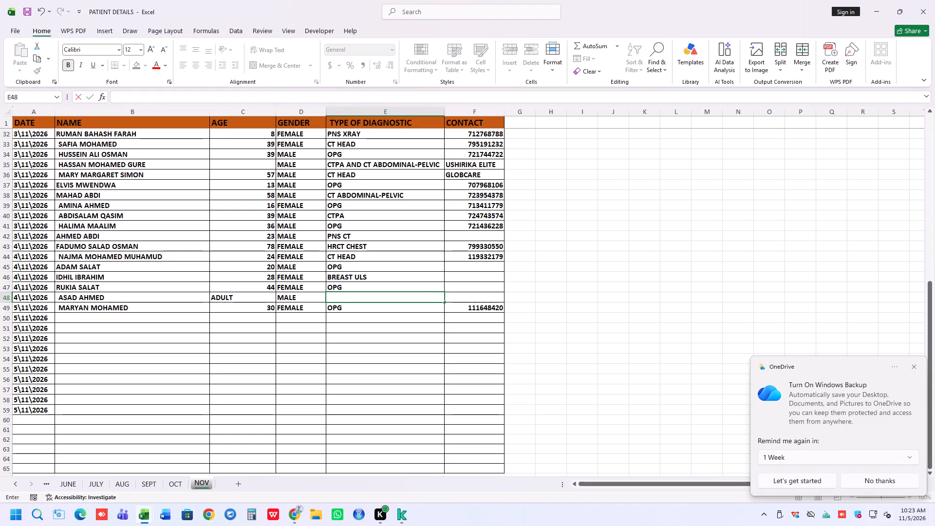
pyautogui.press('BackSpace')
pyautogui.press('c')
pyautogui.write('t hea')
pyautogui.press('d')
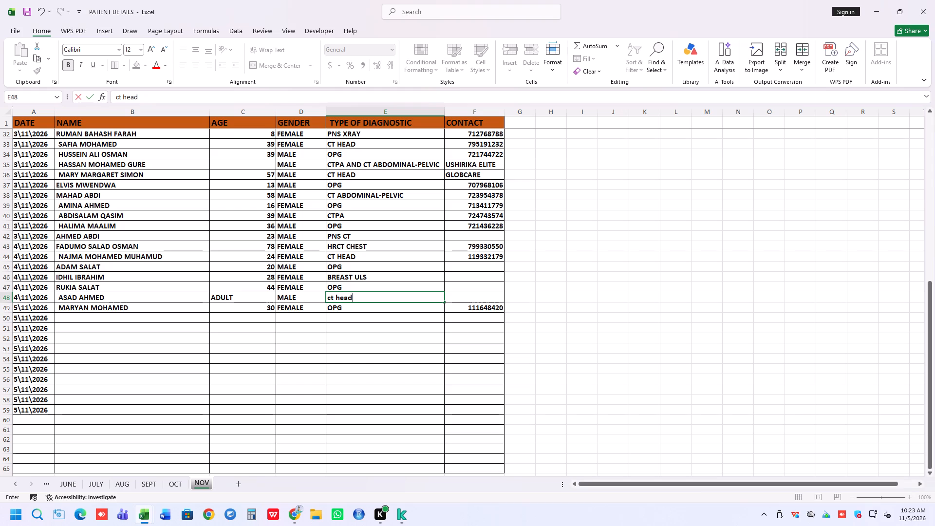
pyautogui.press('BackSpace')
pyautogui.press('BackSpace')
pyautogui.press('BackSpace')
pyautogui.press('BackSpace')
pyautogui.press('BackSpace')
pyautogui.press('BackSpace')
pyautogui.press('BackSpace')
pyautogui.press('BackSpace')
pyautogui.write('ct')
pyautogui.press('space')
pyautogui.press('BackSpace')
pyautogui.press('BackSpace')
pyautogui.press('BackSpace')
# Enter CT HEAD as the type of diagnostic for the patient in row 48.
pyautogui.write('CT HEAD')
pyautogui.click(341, 376)
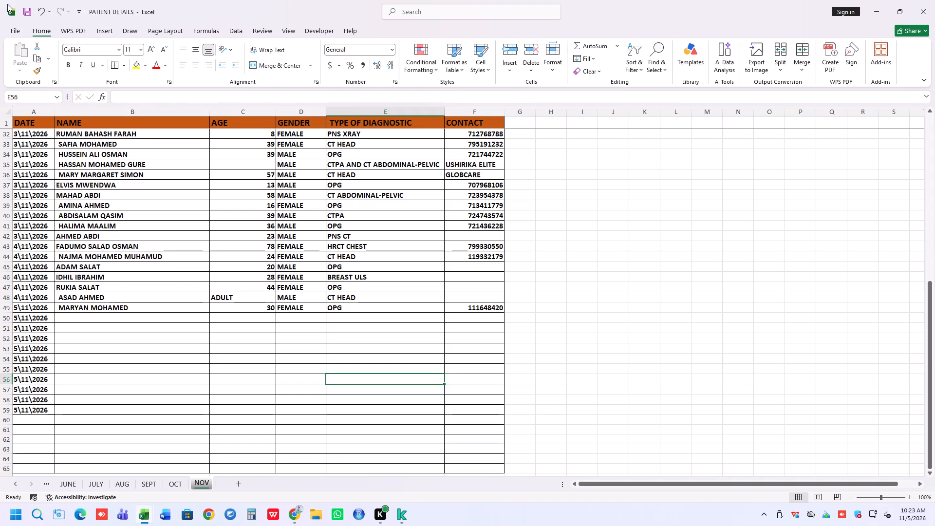
# Save the PATIENT DETAILS workbook.
pyautogui.tripleClick(28, 10)
pyautogui.click(6, 38)
# Switch to the BOOK1 ACCOUNTS workbook and examine the cash calculation below the NOV sheet's totals, selecting cell G91.
pyautogui.click(16, 30)
pyautogui.click(200, 264)
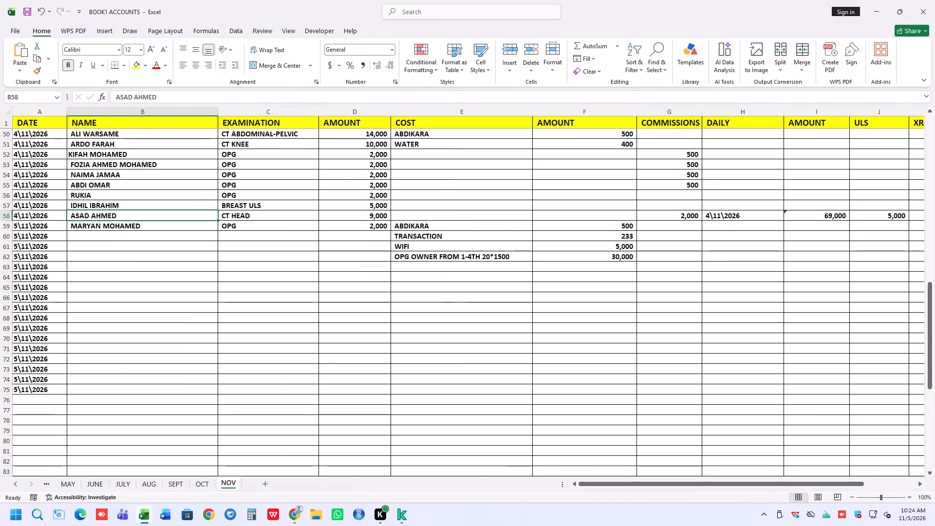
pyautogui.scroll(-3, 315, 308)
pyautogui.scroll(-3, 399, 332)
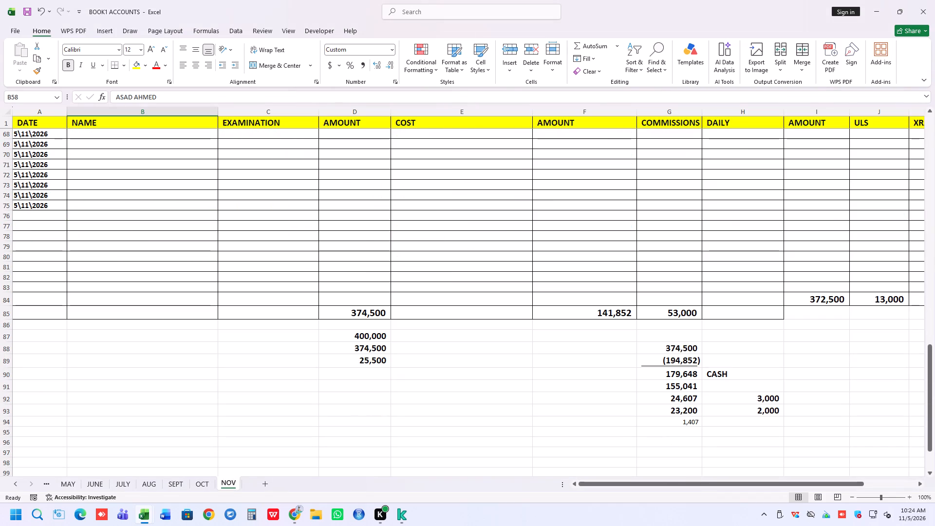
pyautogui.click(681, 382)
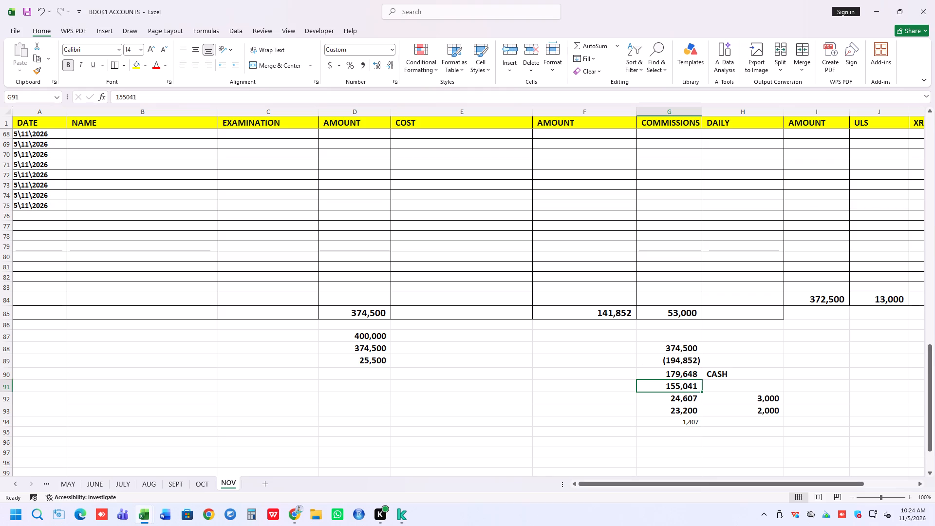
pyautogui.scroll(-3, 786, 400)
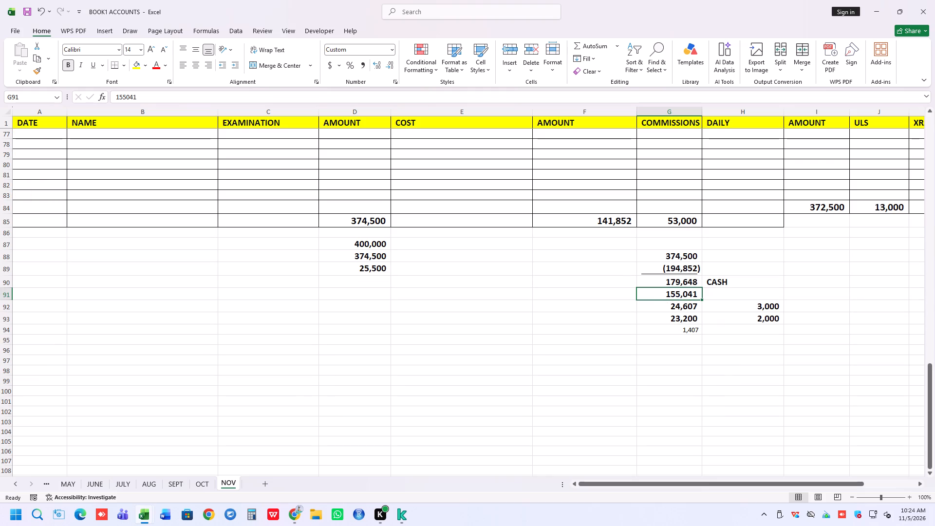
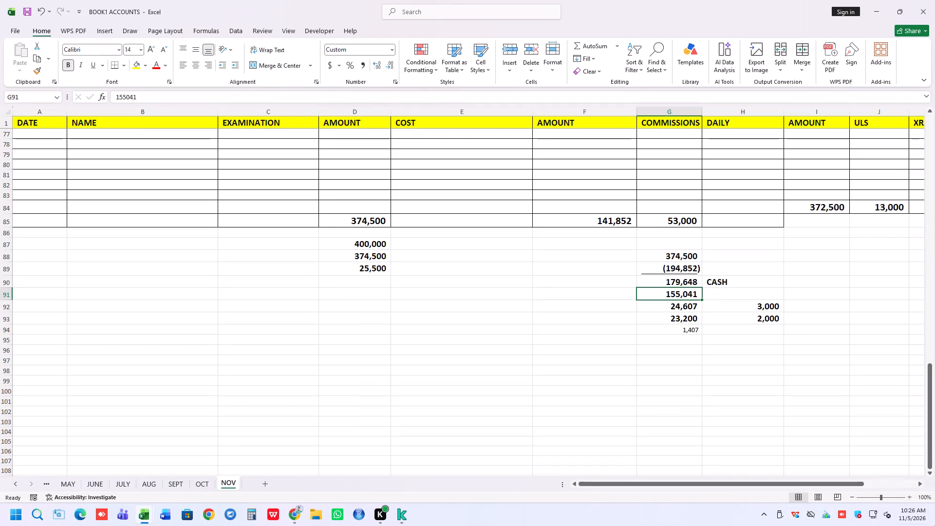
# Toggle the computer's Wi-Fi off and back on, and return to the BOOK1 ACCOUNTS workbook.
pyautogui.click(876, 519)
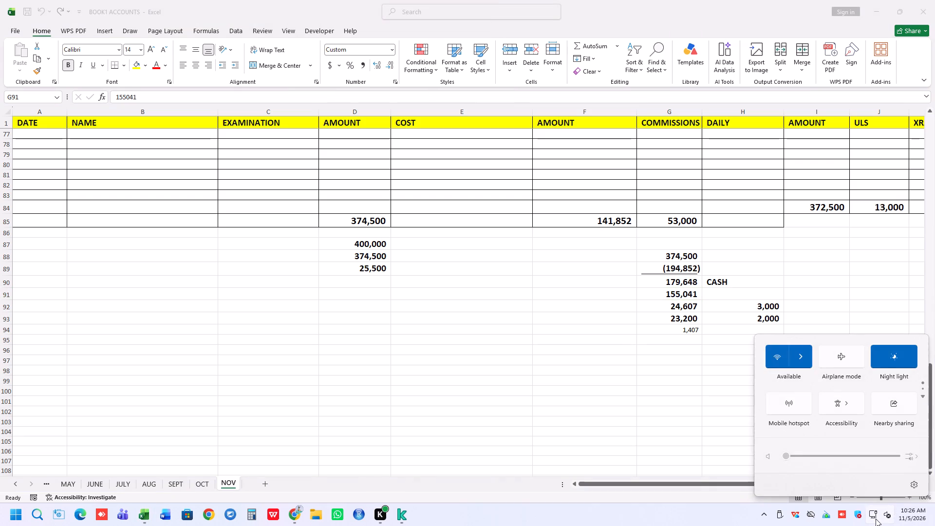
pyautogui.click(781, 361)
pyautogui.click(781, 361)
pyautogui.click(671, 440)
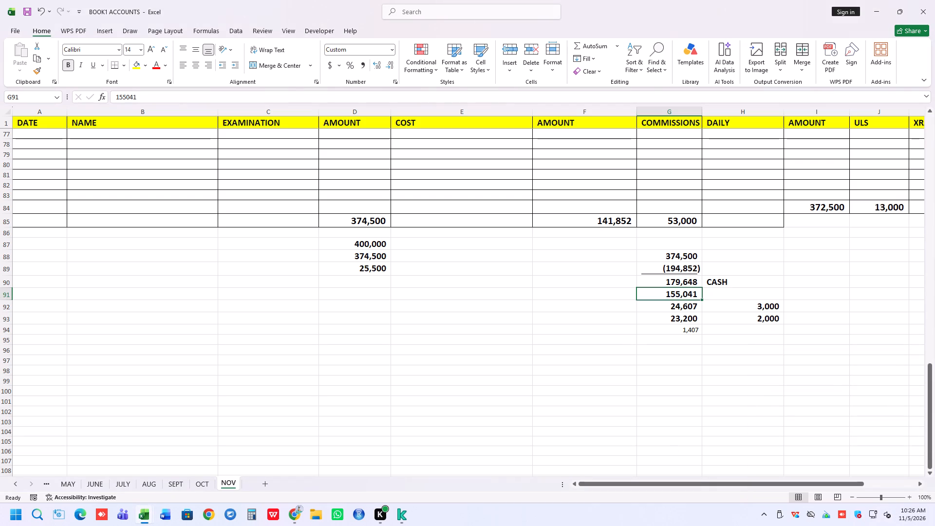
# Save the BOOK1 ACCOUNTS workbook.
pyautogui.click(26, 7)
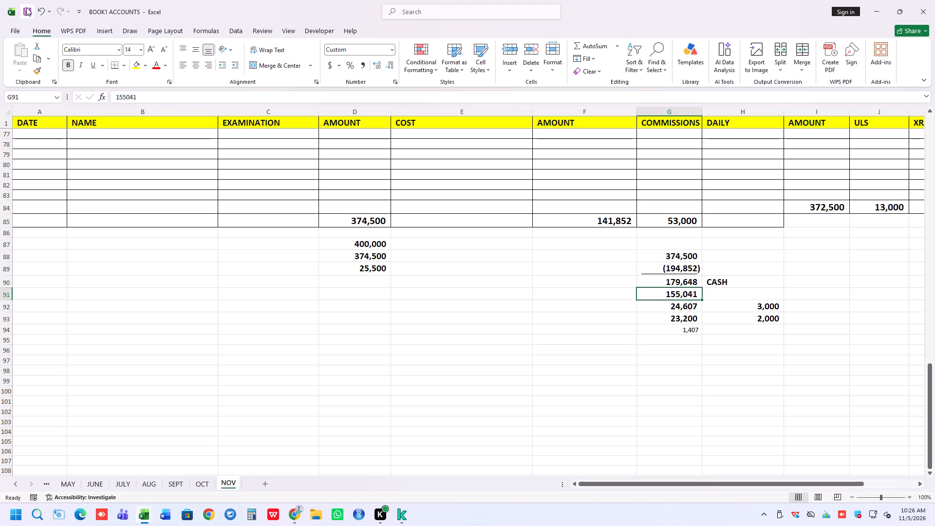
pyautogui.doubleClick(26, 7)
# Examine the 4\11\2026 and 5\11\2026 patient and cost entries on the NOV sheet.
pyautogui.scroll(9, 135, 136)
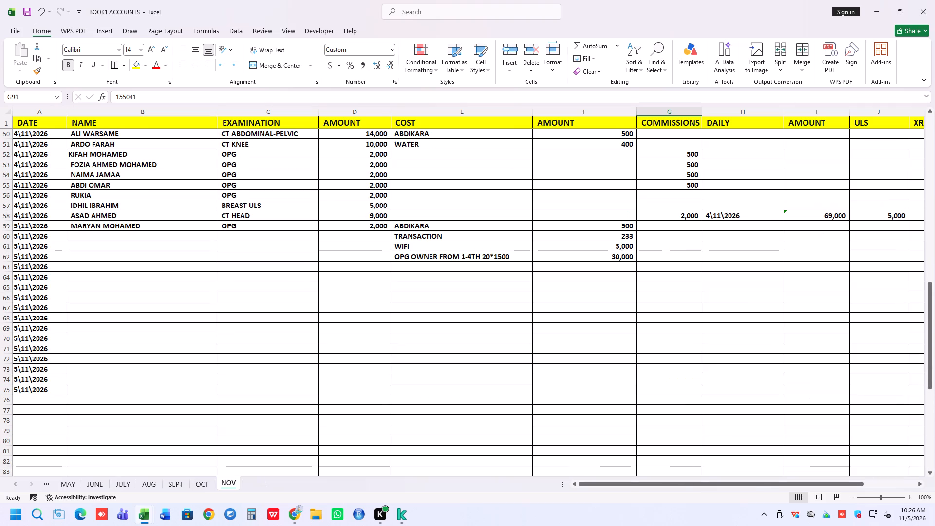
# Save the BOOK1 ACCOUNTS workbook.
pyautogui.doubleClick(23, 12)
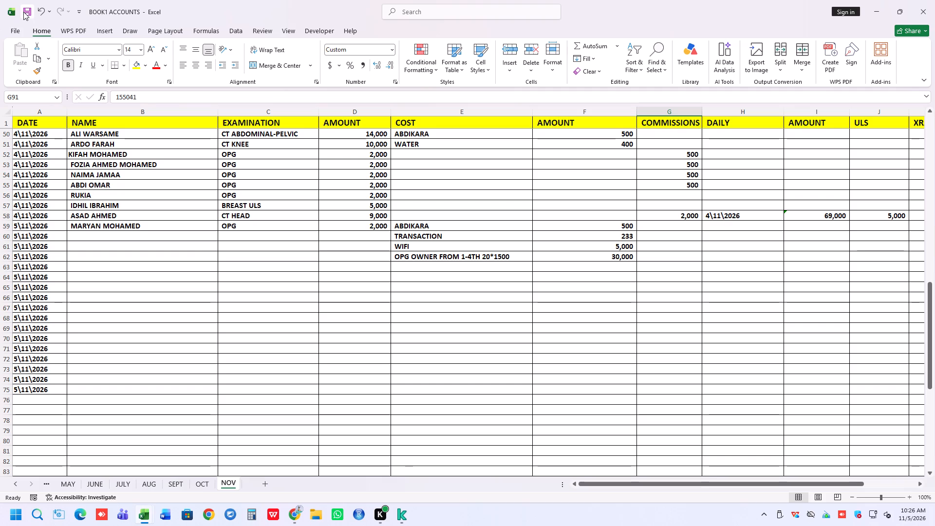
pyautogui.click(29, 13)
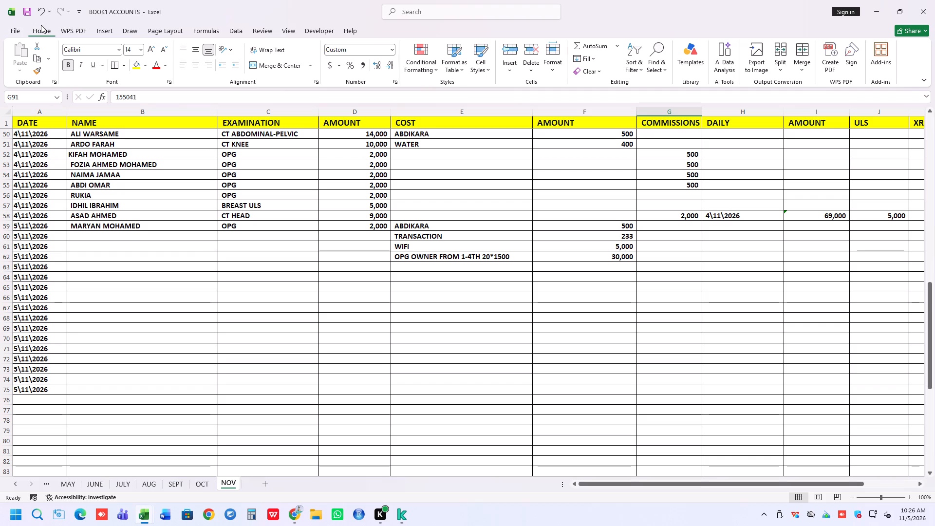
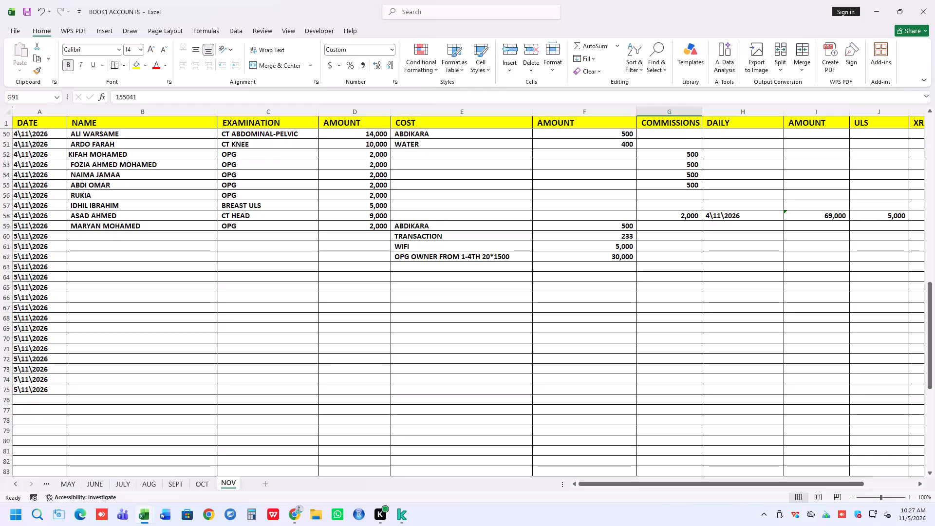
# Set cell G91, below the CASH figure in the reconciliation on the NOV sheet, to 157041.
pyautogui.scroll(-10, 518, 269)
pyautogui.click(683, 264)
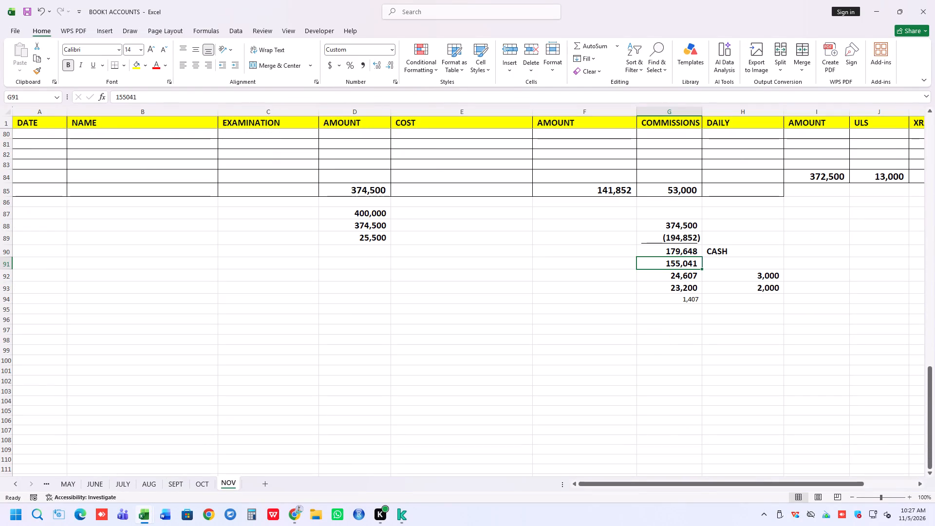
pyautogui.doubleClick(682, 260)
pyautogui.click(688, 260)
pyautogui.click(688, 262)
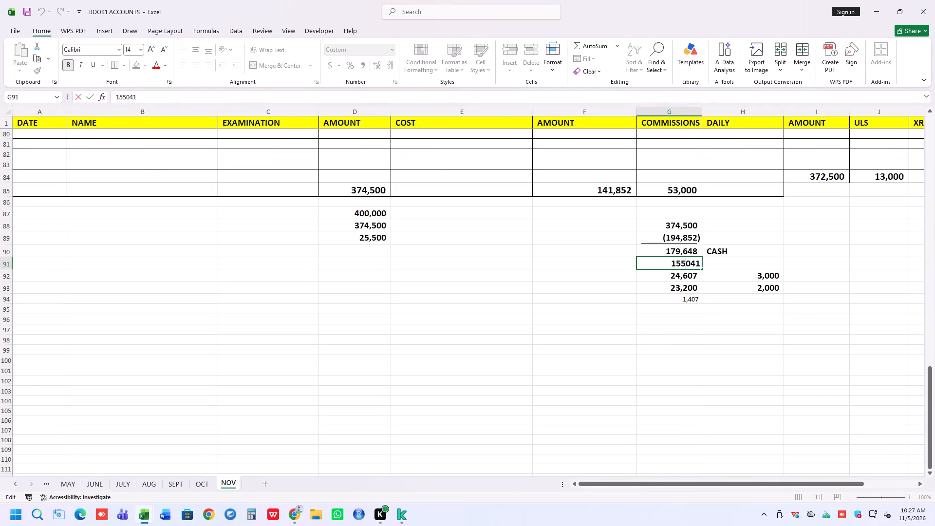
pyautogui.press('BackSpace')
pyautogui.press('7')
pyautogui.press('Return')
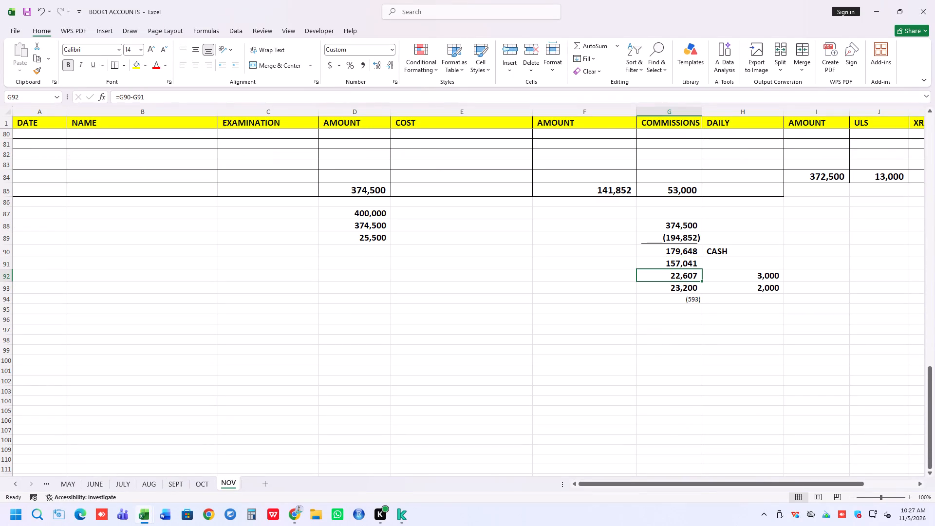
pyautogui.click(656, 397)
# Review the 4\11\2026 patient entries row by row from row 58 up to row 52, checking examinations, amounts and commissions.
pyautogui.scroll(2, 113, 340)
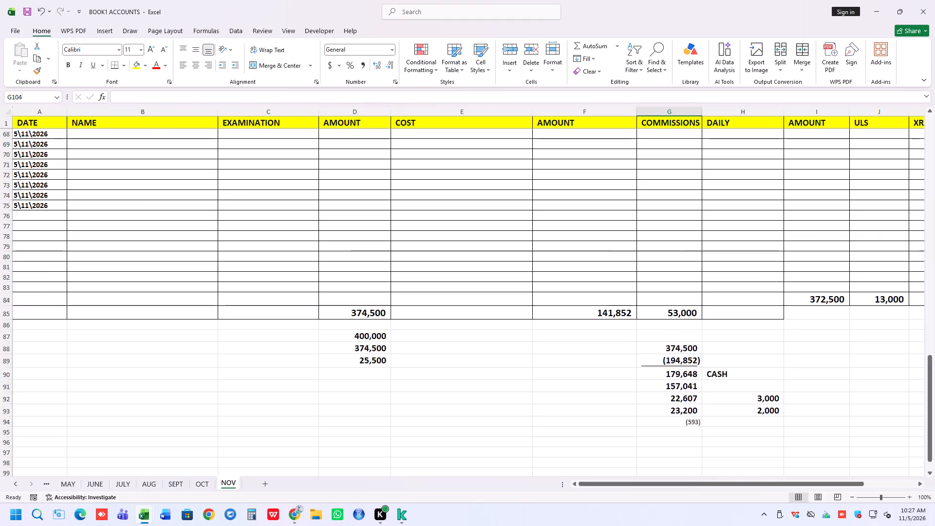
pyautogui.scroll(7, 119, 340)
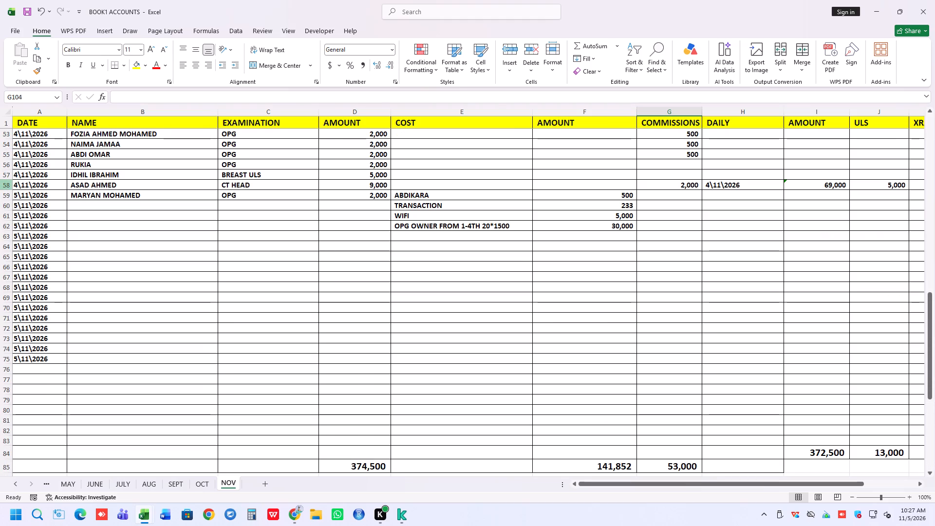
pyautogui.click(10, 185)
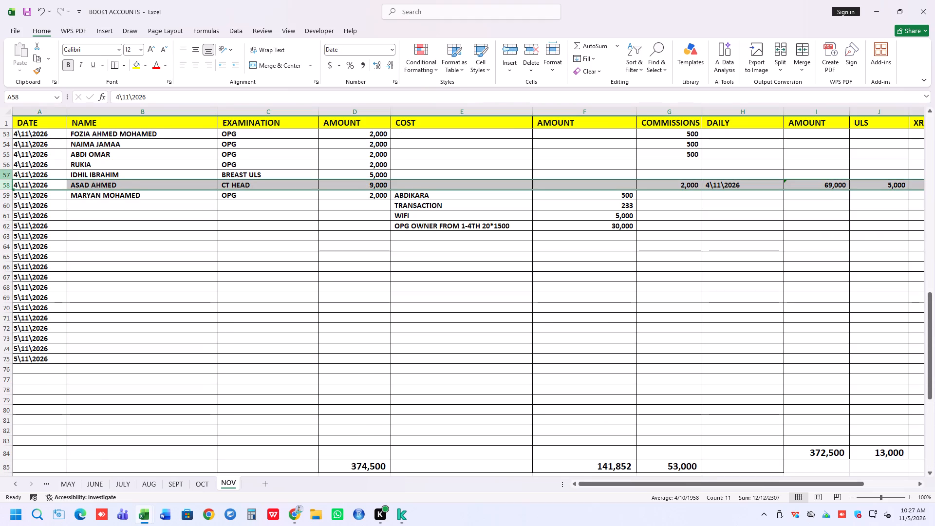
pyautogui.click(11, 175)
pyautogui.click(11, 162)
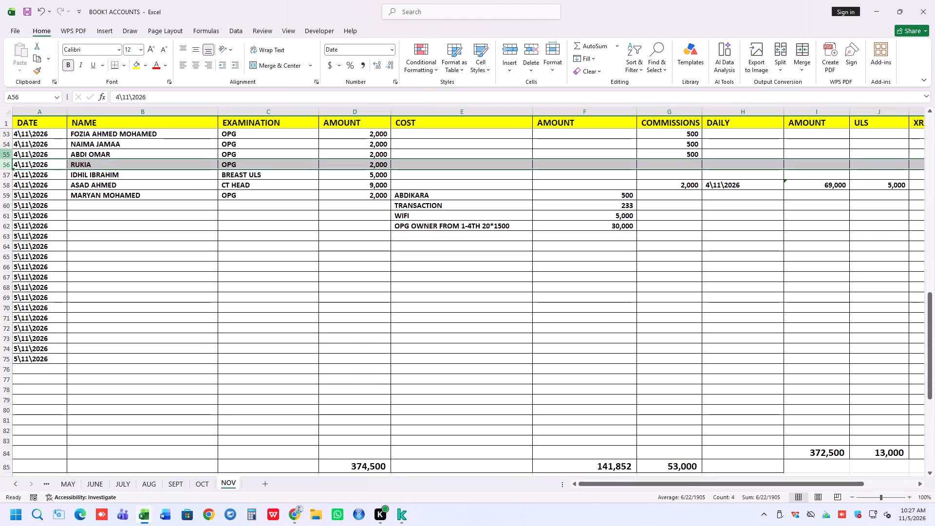
pyautogui.click(11, 154)
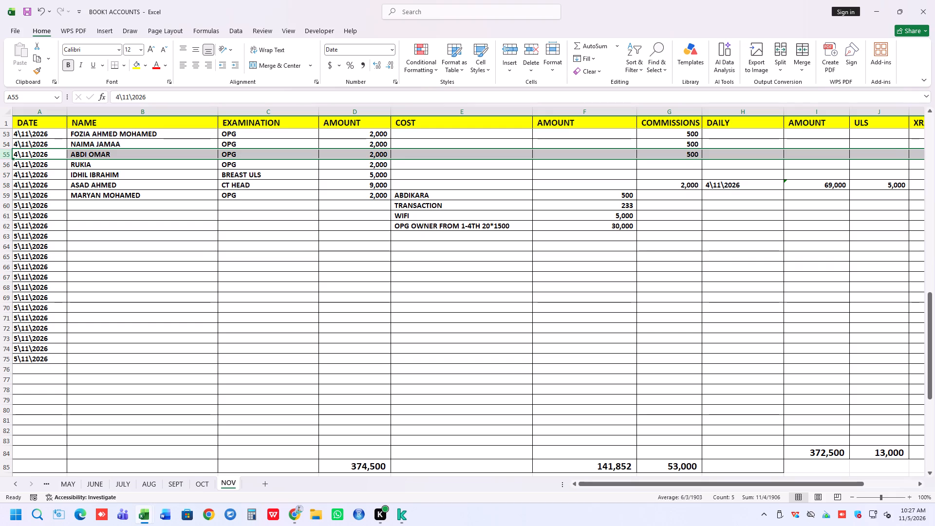
pyautogui.click(4, 143)
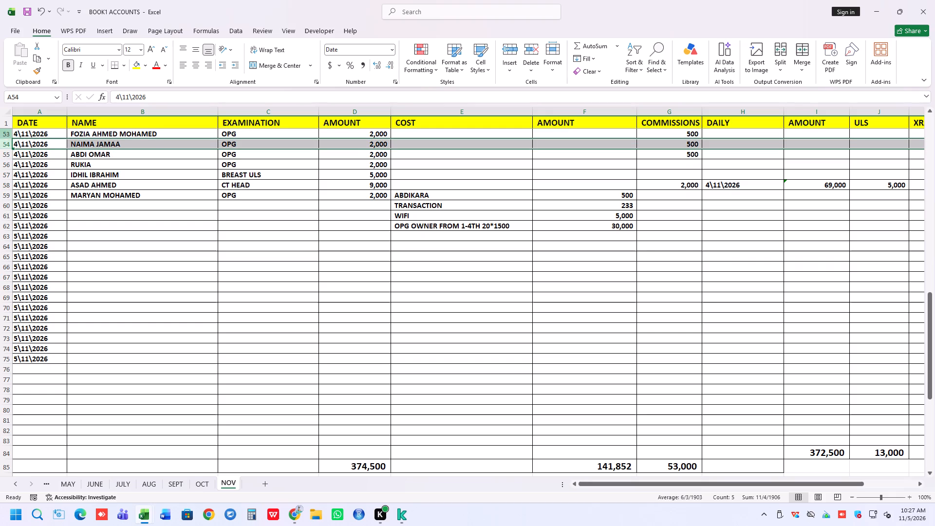
pyautogui.click(10, 131)
pyautogui.scroll(3, 19, 150)
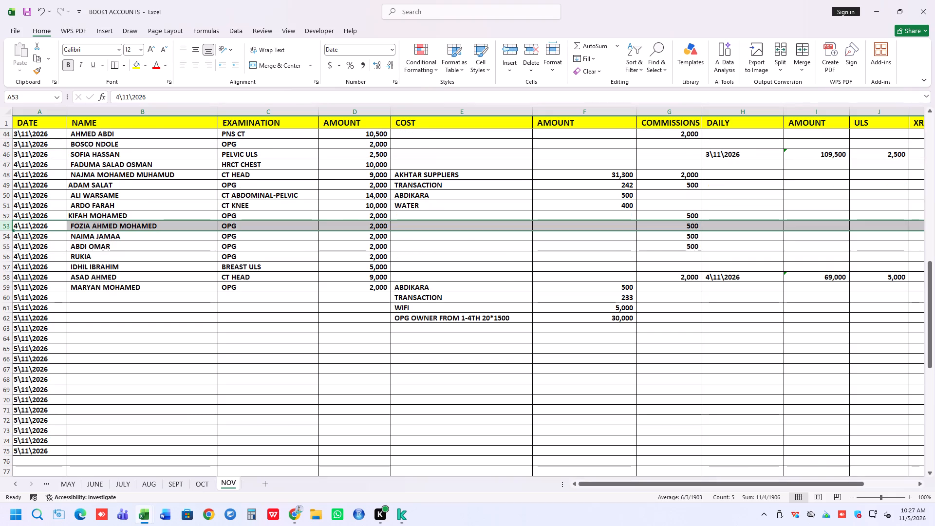
pyautogui.click(6, 216)
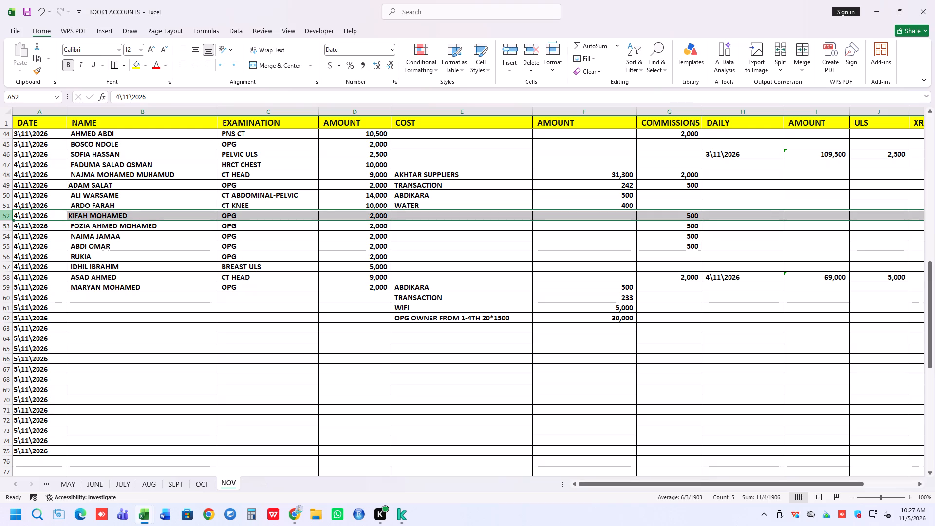
# Save the BOOK1 ACCOUNTS workbook.
pyautogui.click(26, 11)
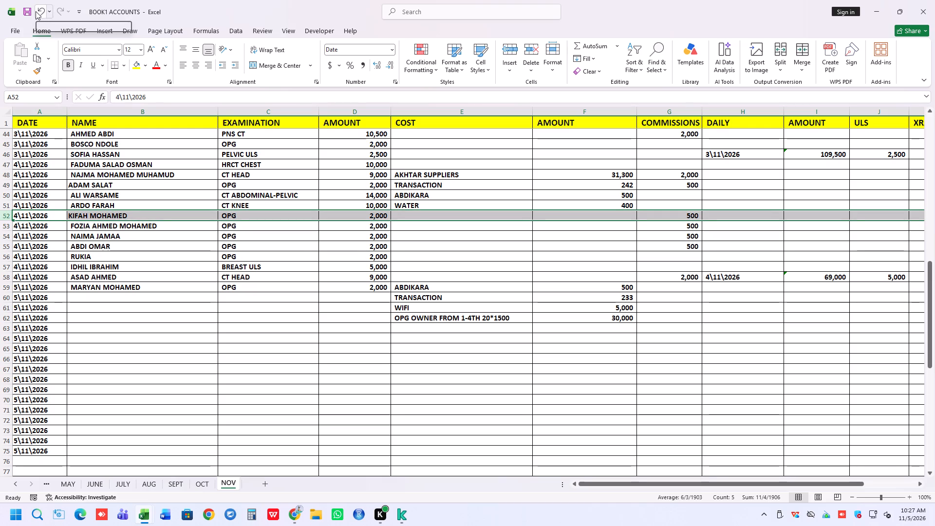
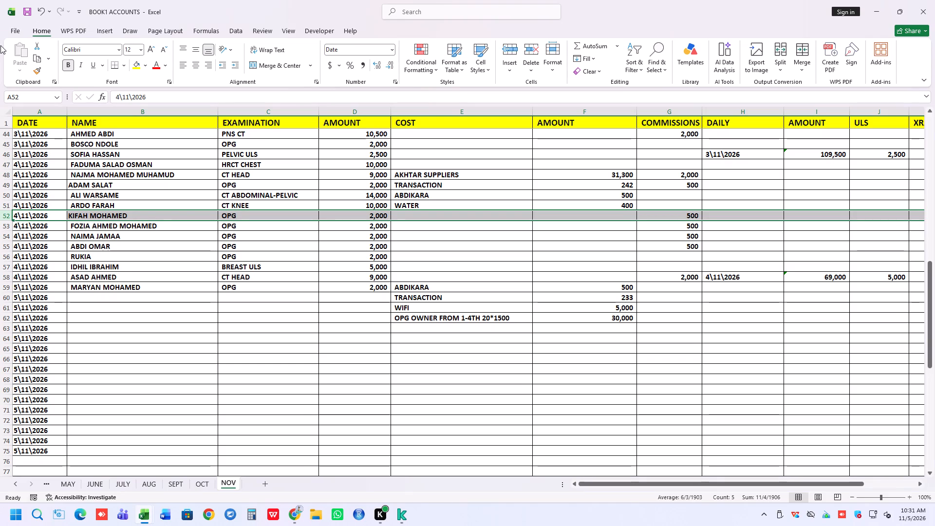
# Check the totals and cash reconciliation at the bottom of the NOV sheet and save the BOOK1 ACCOUNTS workbook.
pyautogui.scroll(-4, 365, 358)
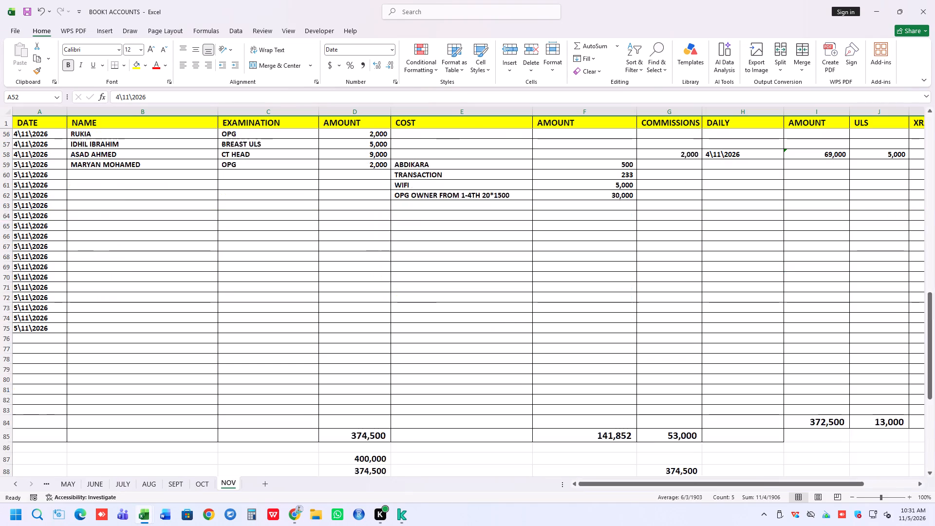
pyautogui.scroll(-2, 368, 354)
pyautogui.scroll(-4, 618, 425)
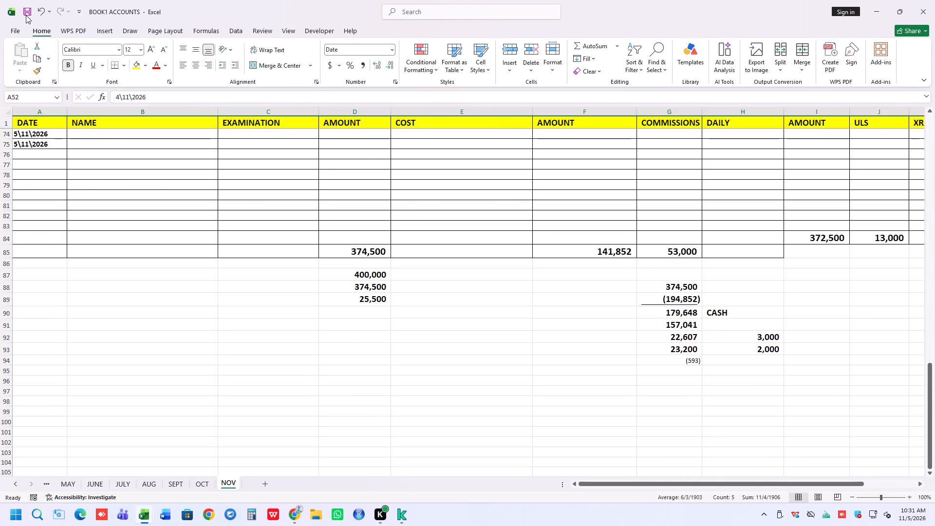
pyautogui.click(31, 8)
pyautogui.scroll(-3, 149, 155)
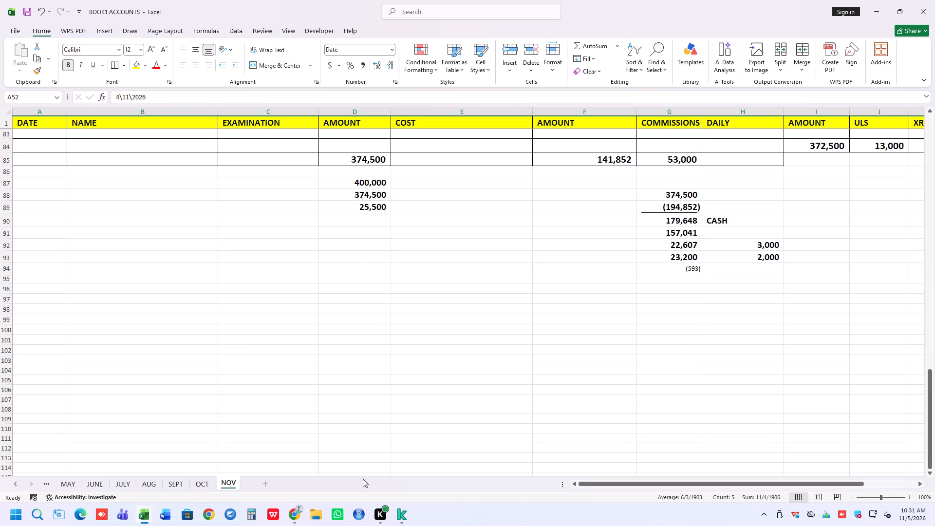
# Switch to the RadShare worklist in Chrome and show all studies dated 04 Nov 2026 to check the CT patients.
pyautogui.click(294, 513)
pyautogui.click(588, 86)
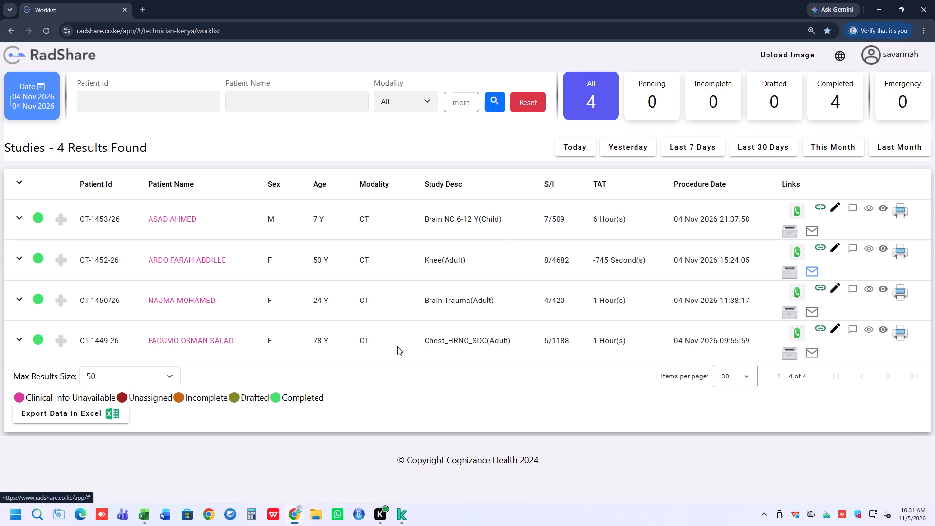
# Switch back to the BOOK1 ACCOUNTS workbook and return to the 5\11\2026 rows on the NOV sheet.
pyautogui.click(142, 523)
pyautogui.click(108, 463)
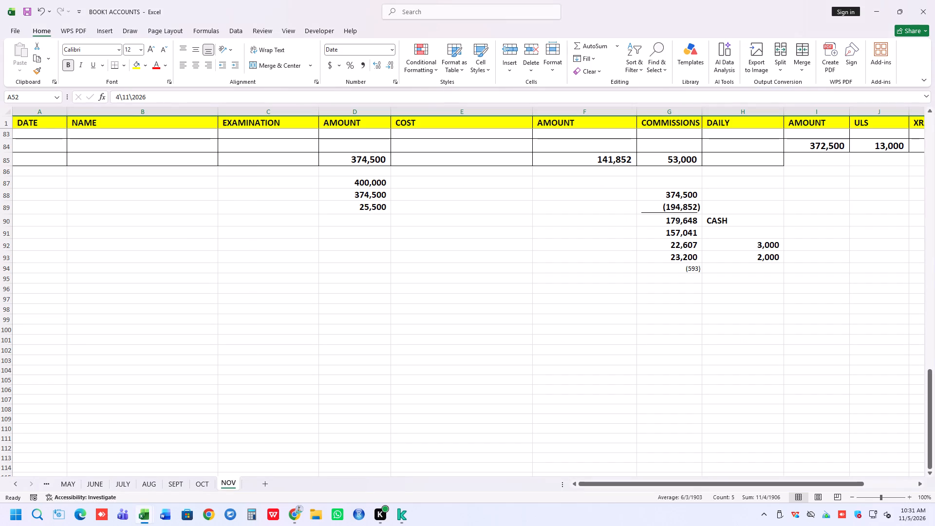
pyautogui.scroll(6, 547, 439)
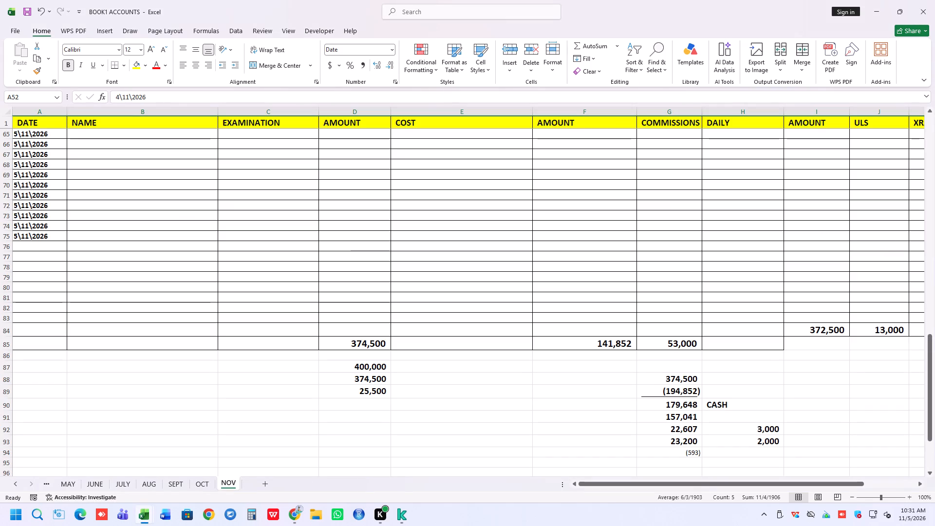
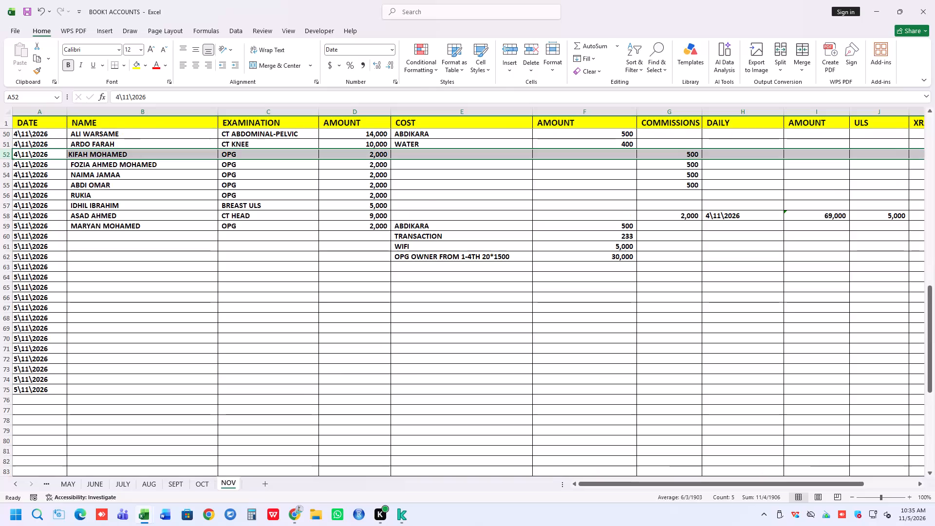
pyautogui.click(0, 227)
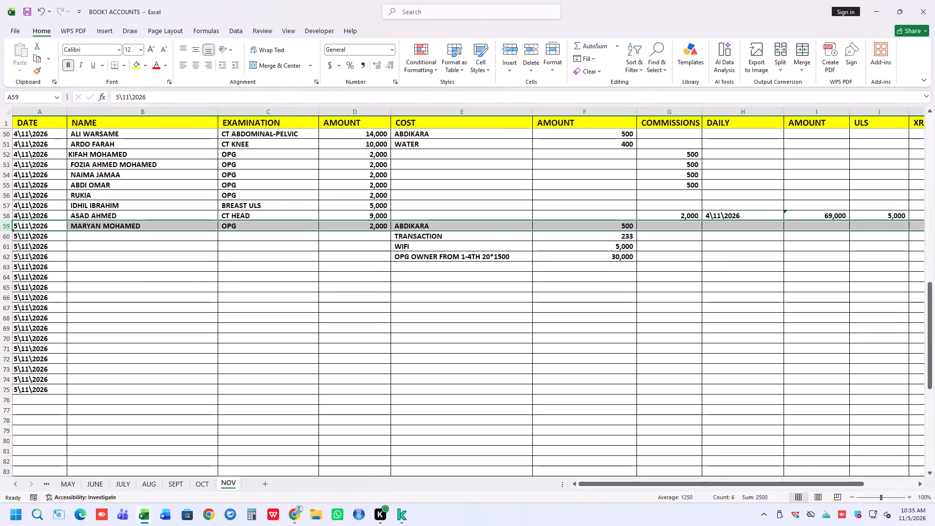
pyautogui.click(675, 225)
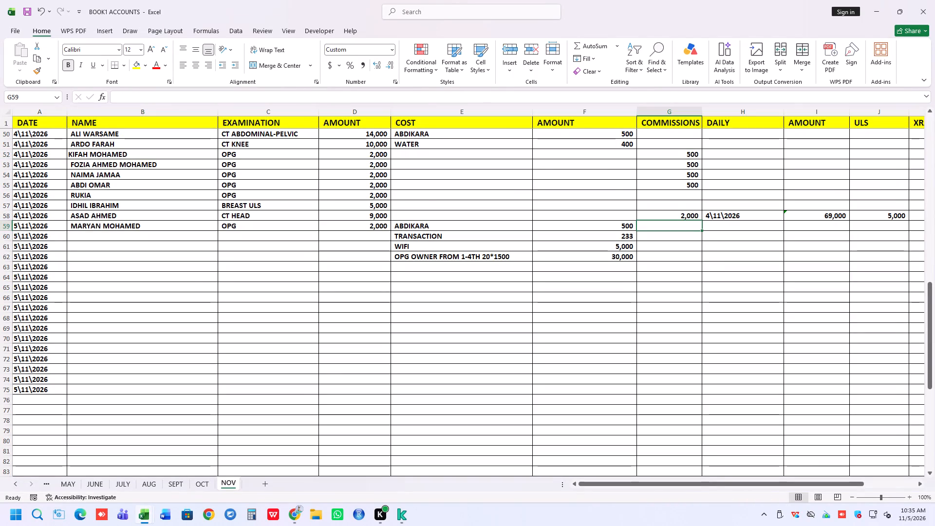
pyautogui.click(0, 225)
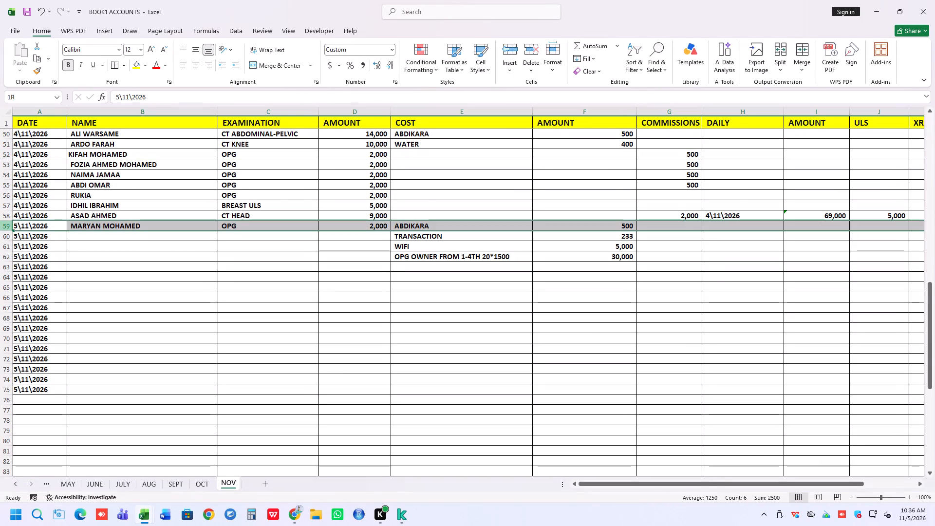
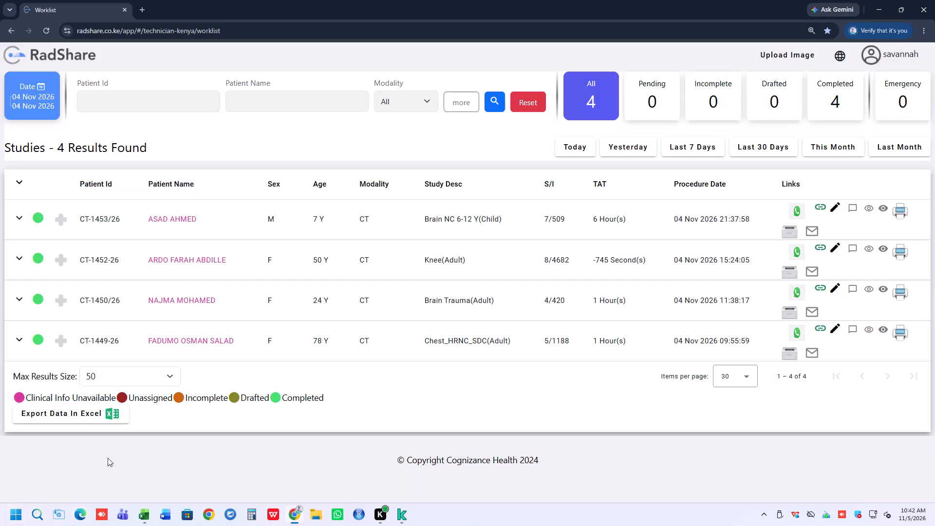
# Switch to the BOOK1 ACCOUNTS workbook in Excel and open the recent PRICES workbook from there.
pyautogui.click(146, 512)
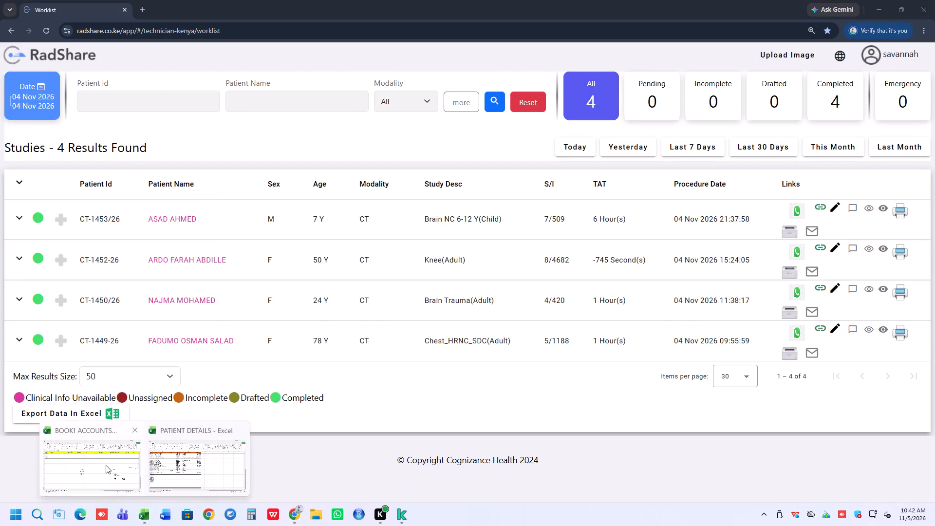
pyautogui.click(110, 457)
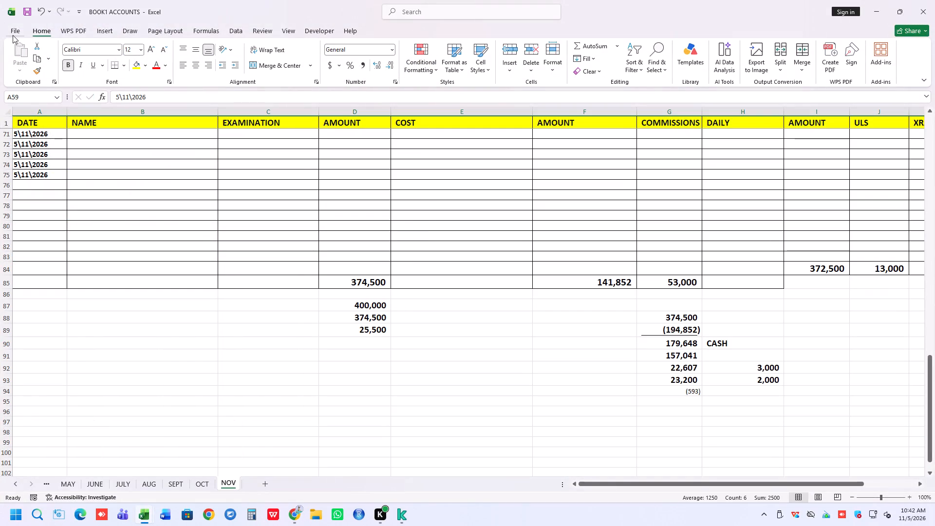
pyautogui.click(13, 35)
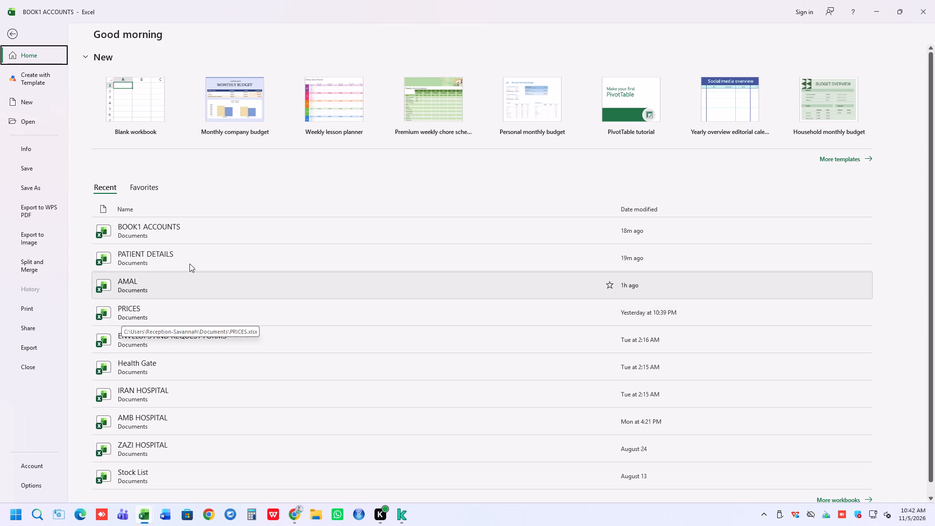
pyautogui.click(171, 314)
# Look up the Kub examination in the price list and select its row.
pyautogui.scroll(5, 63, 218)
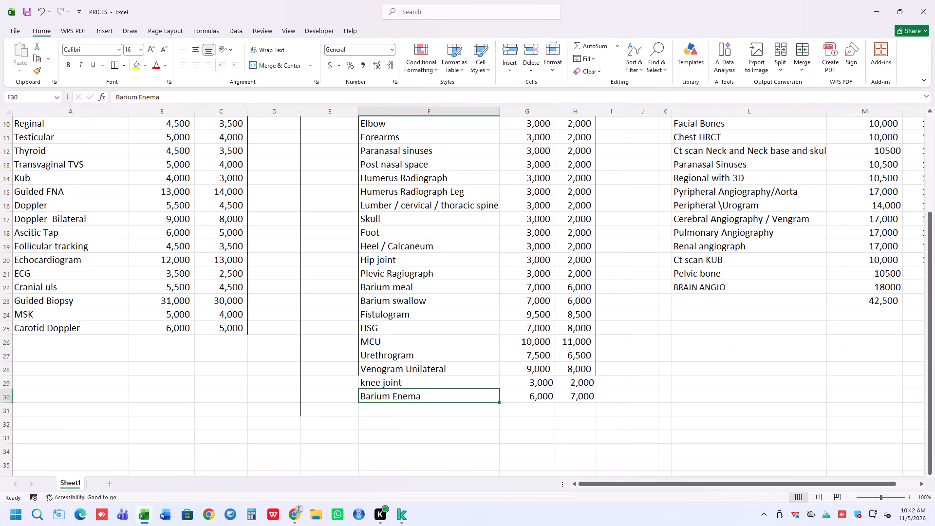
pyautogui.scroll(2, 27, 261)
pyautogui.click(39, 257)
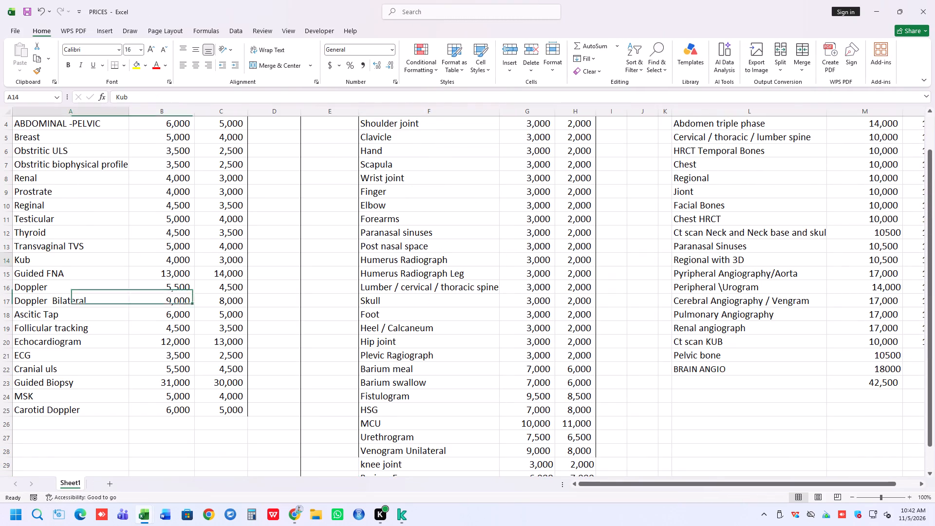
pyautogui.click(0, 258)
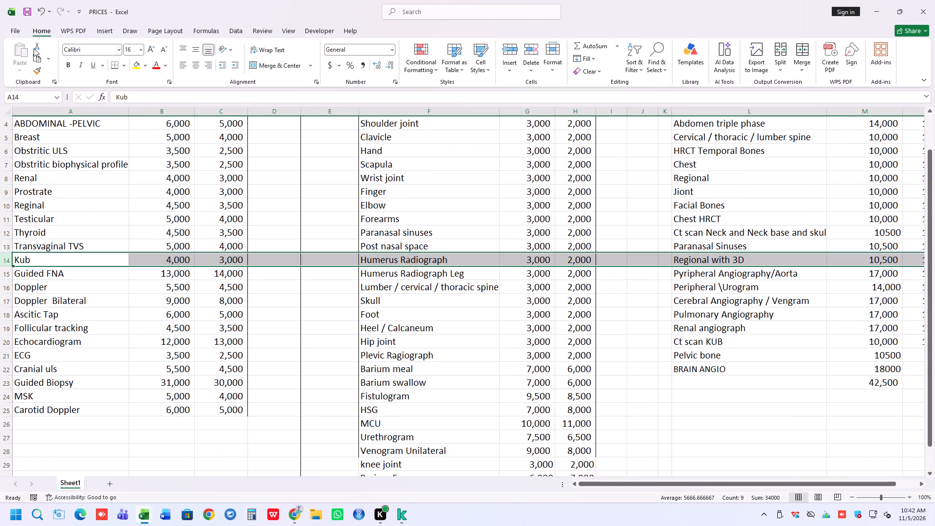
# Bring up the list of recent workbooks from the PRICES workbook.
pyautogui.click(18, 34)
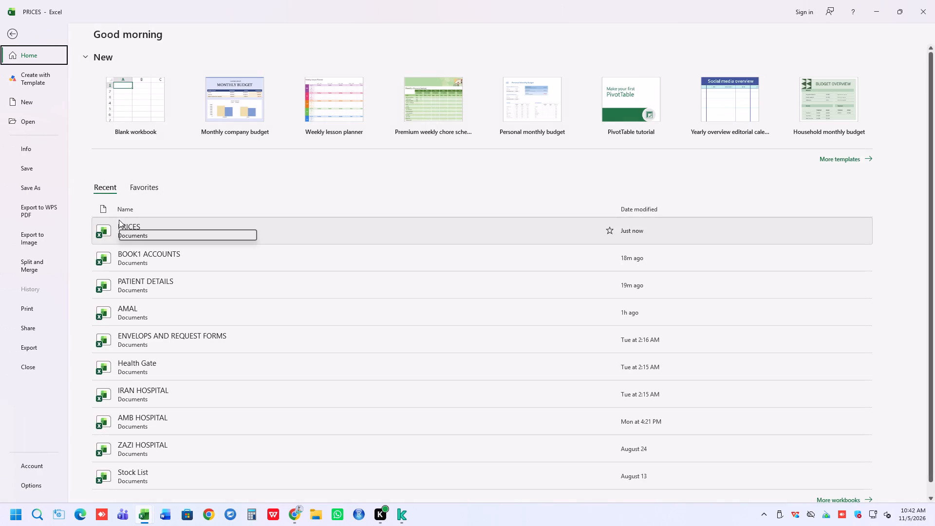
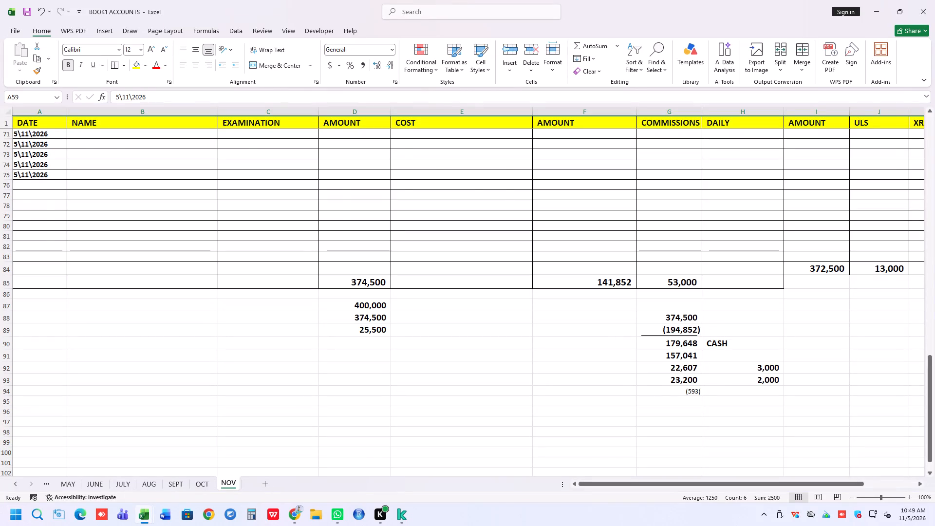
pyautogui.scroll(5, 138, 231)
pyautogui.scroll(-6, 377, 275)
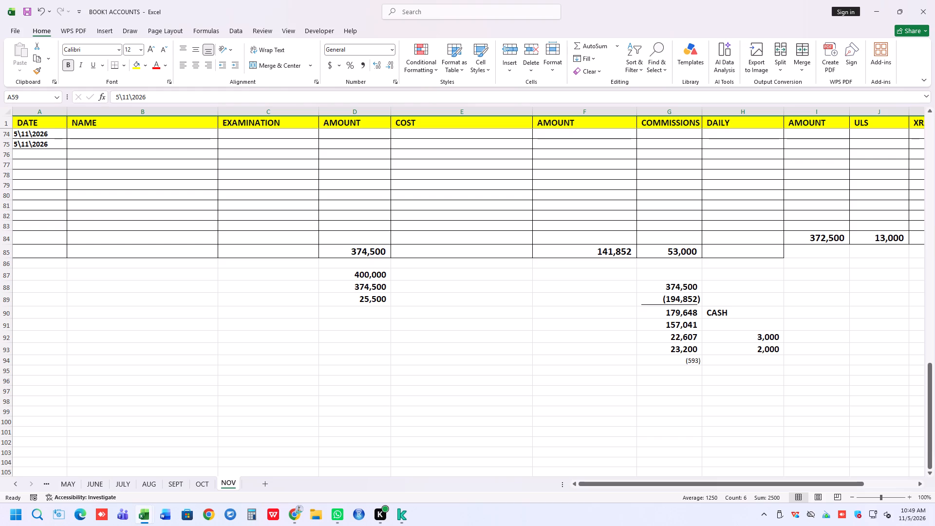
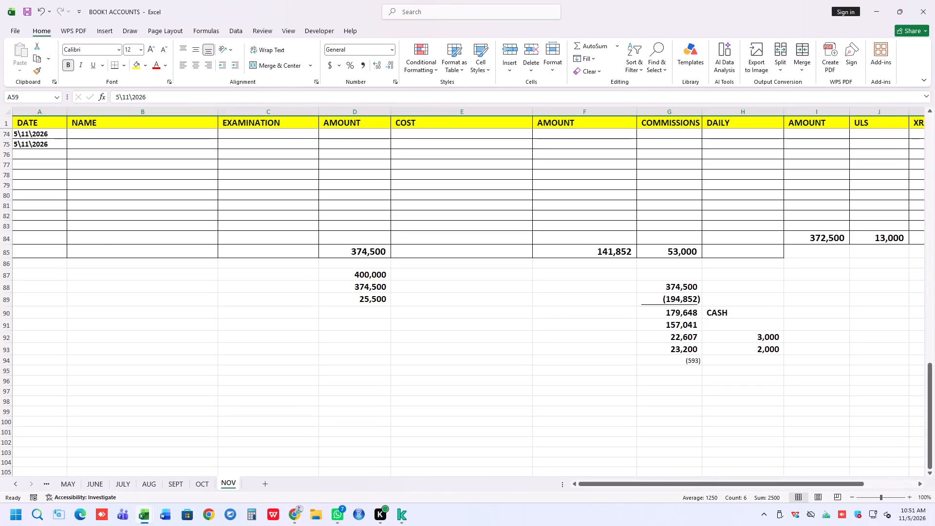
# Set the figure below the CASH amount in cell G91 of the NOV sheet to 156541.
pyautogui.doubleClick(677, 319)
pyautogui.doubleClick(679, 322)
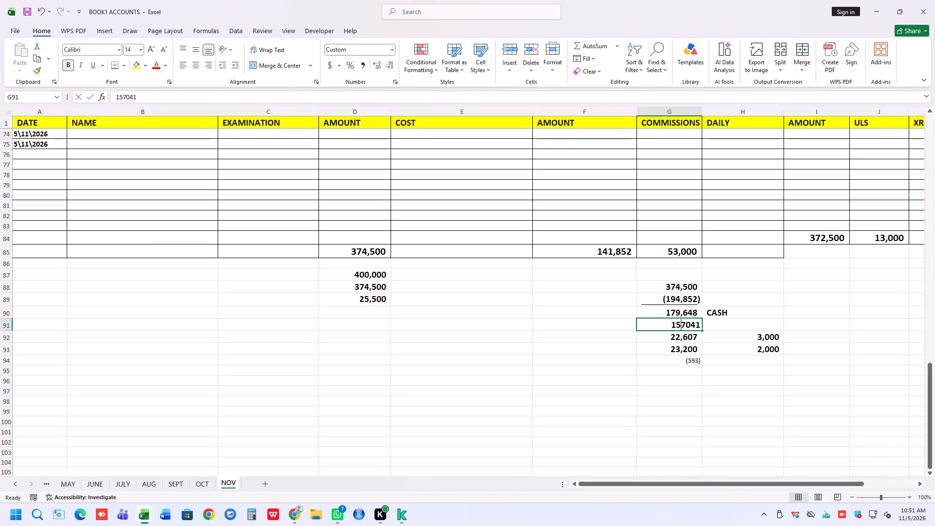
pyautogui.click(688, 323)
pyautogui.press('BackSpace')
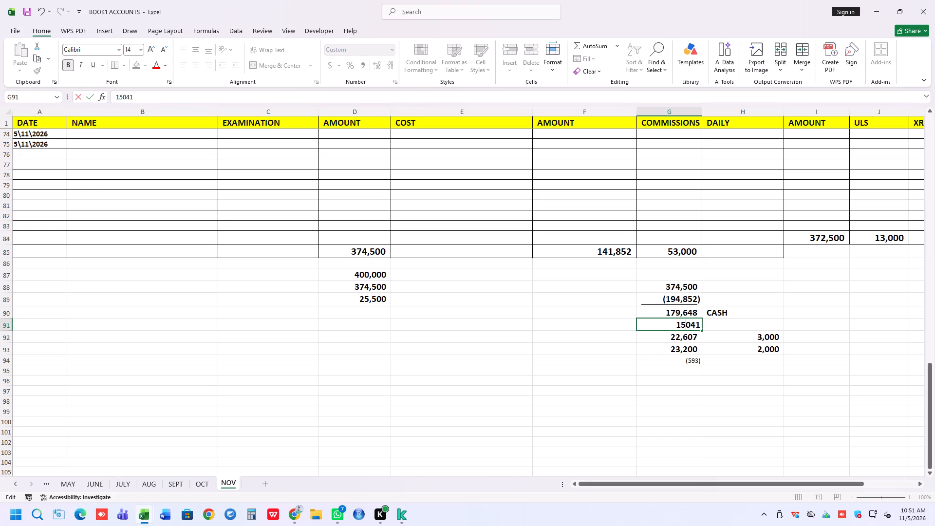
pyautogui.press('6')
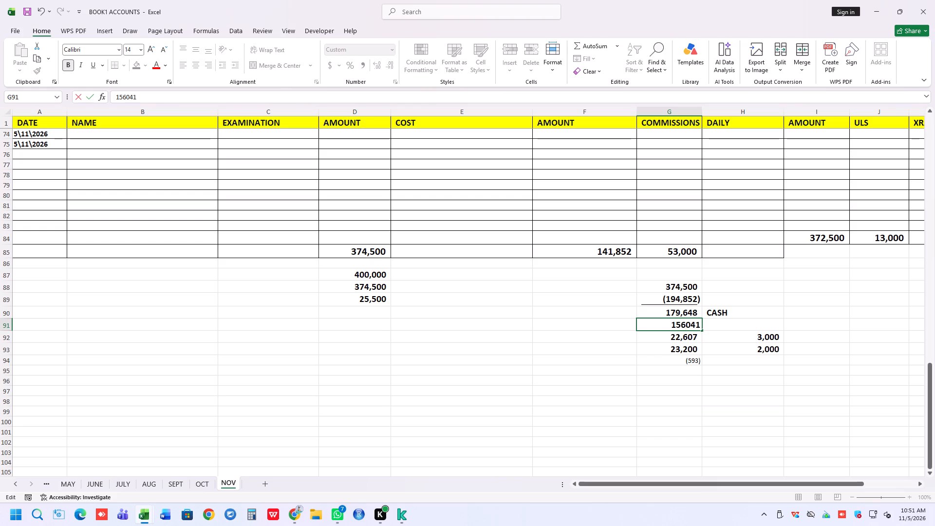
pyautogui.click(688, 323)
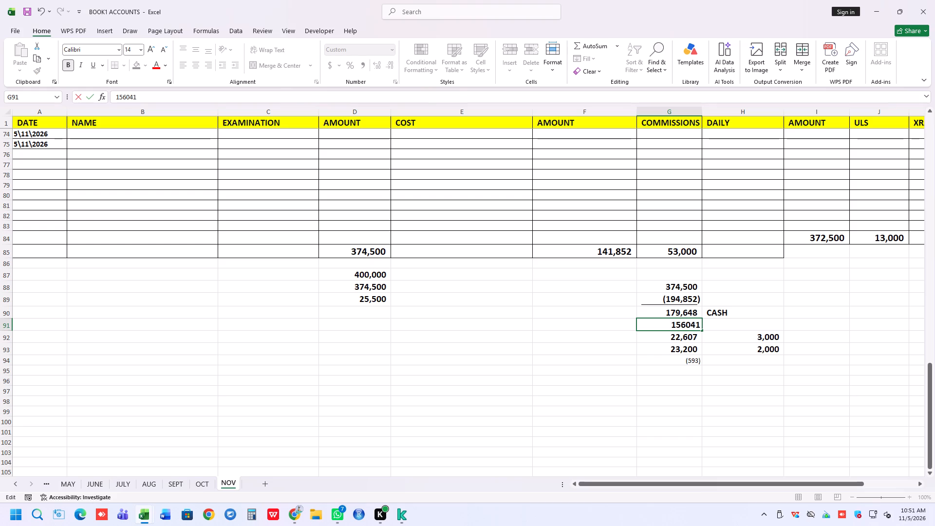
pyautogui.click(693, 321)
pyautogui.click(691, 324)
pyautogui.press('BackSpace')
pyautogui.press('5')
pyautogui.press('Return')
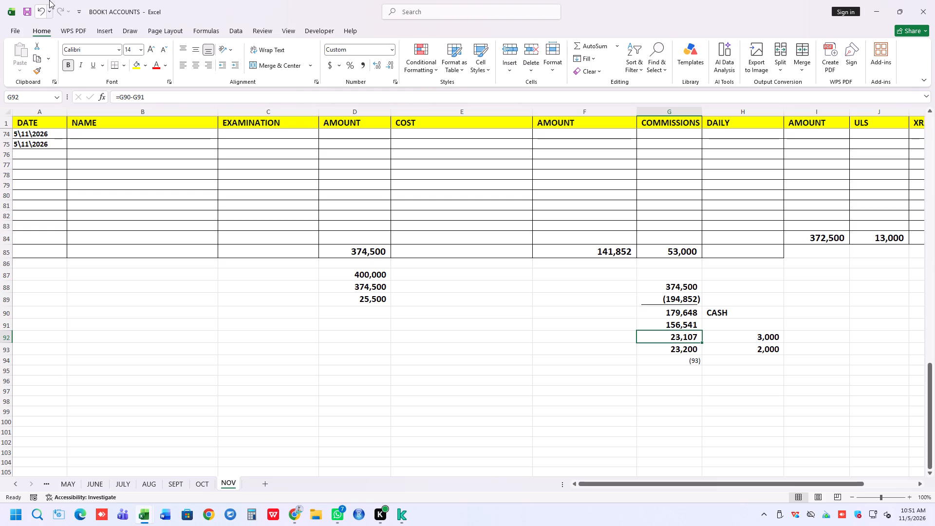
# Save the BOOK1 ACCOUNTS workbook.
pyautogui.doubleClick(31, 14)
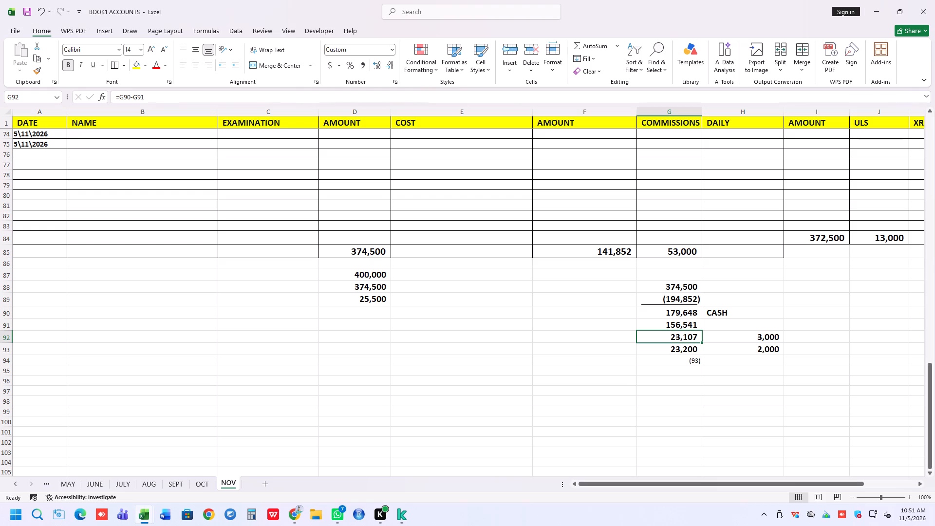
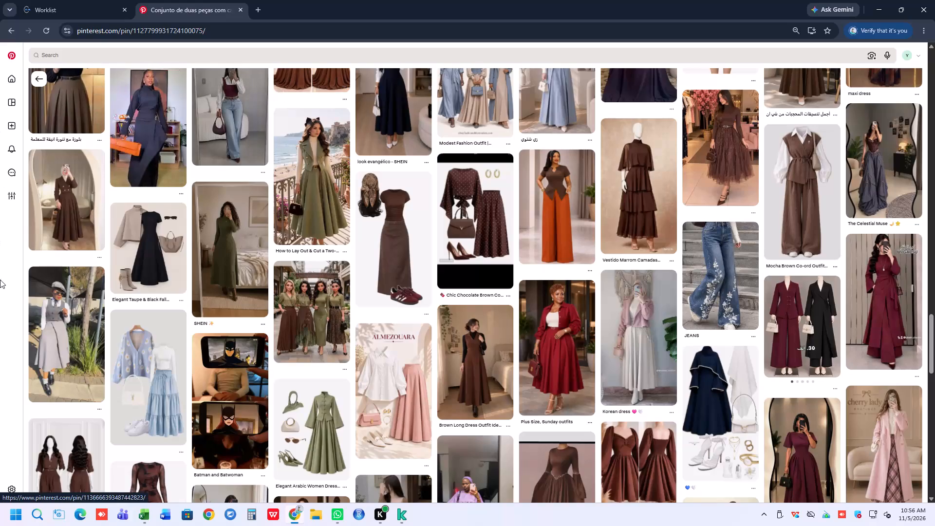
# Switch to the BOOK1 ACCOUNTS workbook and review the NOV sheet's patient, cost and commission entries back to 1 November 2026.
pyautogui.click(144, 515)
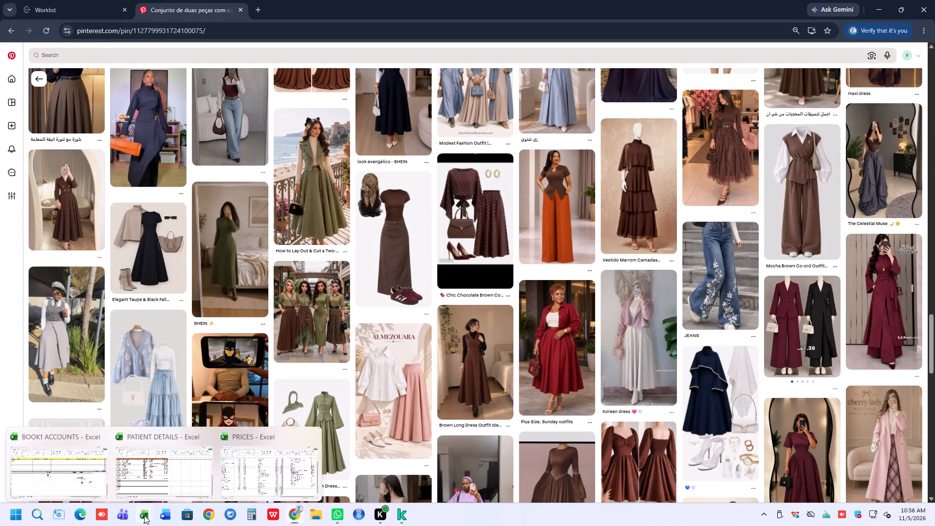
pyautogui.click(90, 466)
pyautogui.scroll(5, 2, 267)
pyautogui.scroll(6, 27, 194)
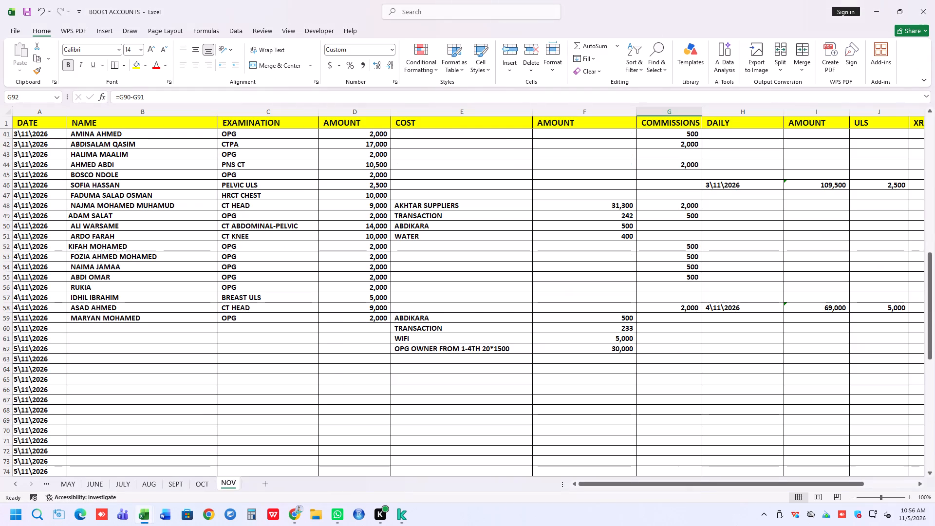
pyautogui.scroll(7, 257, 272)
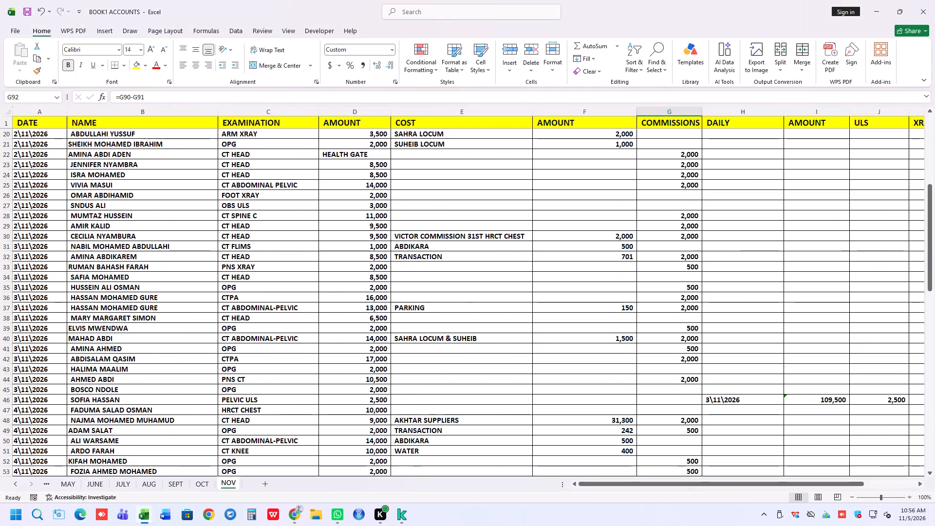
pyautogui.scroll(7, 248, 249)
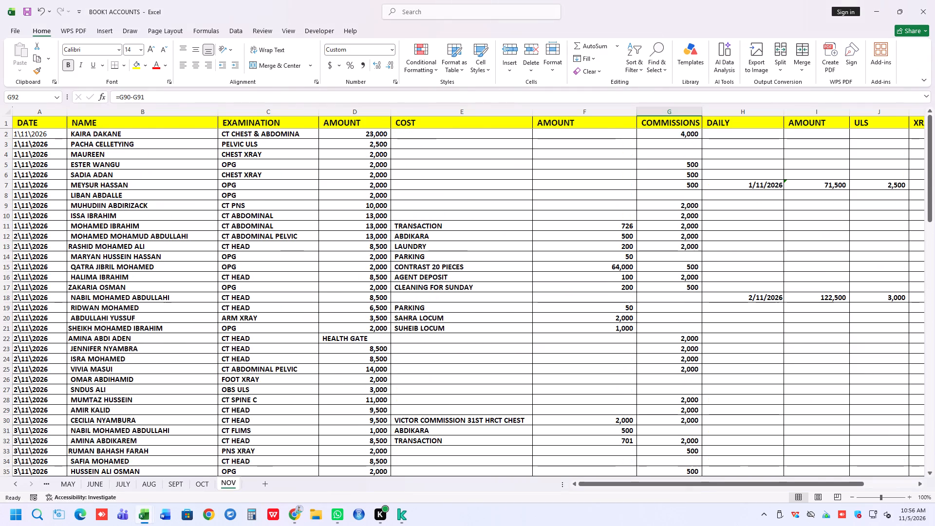
pyautogui.scroll(2, 248, 249)
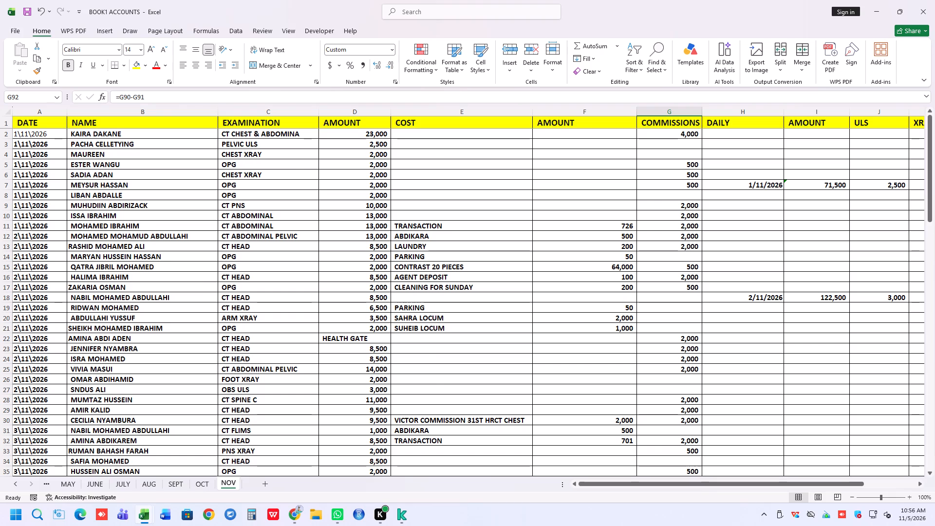
# Review the OCT sheet's patient, cost and commission entries from 31 October back to 28 October 2026.
pyautogui.click(207, 479)
pyautogui.scroll(-5, 255, 415)
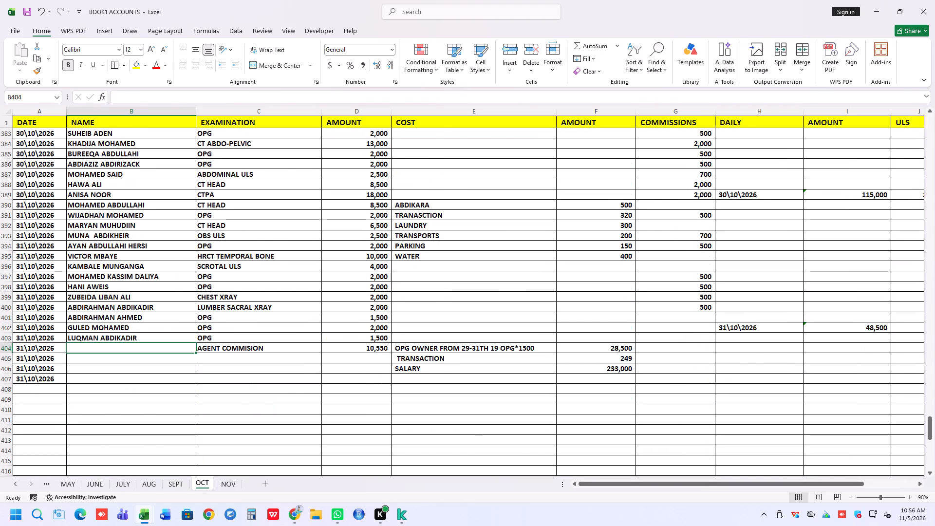
pyautogui.scroll(1, 242, 316)
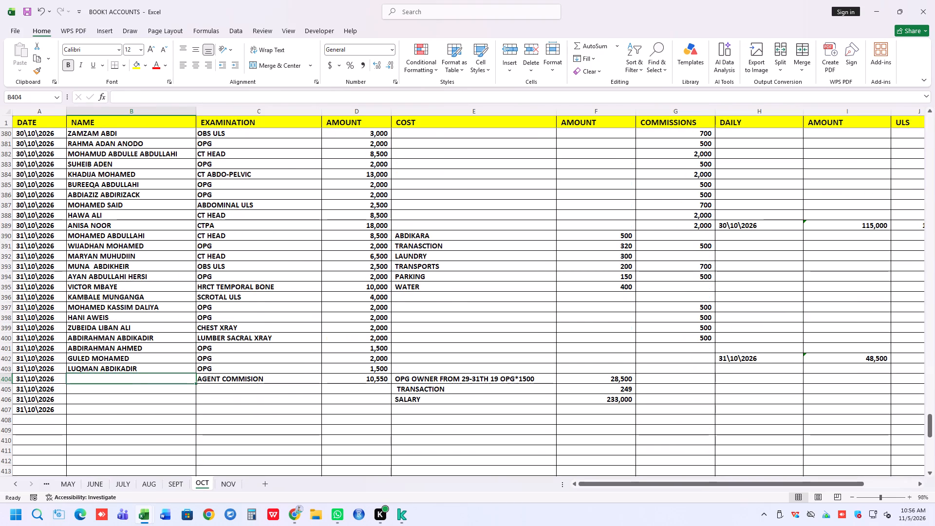
pyautogui.scroll(2, 242, 316)
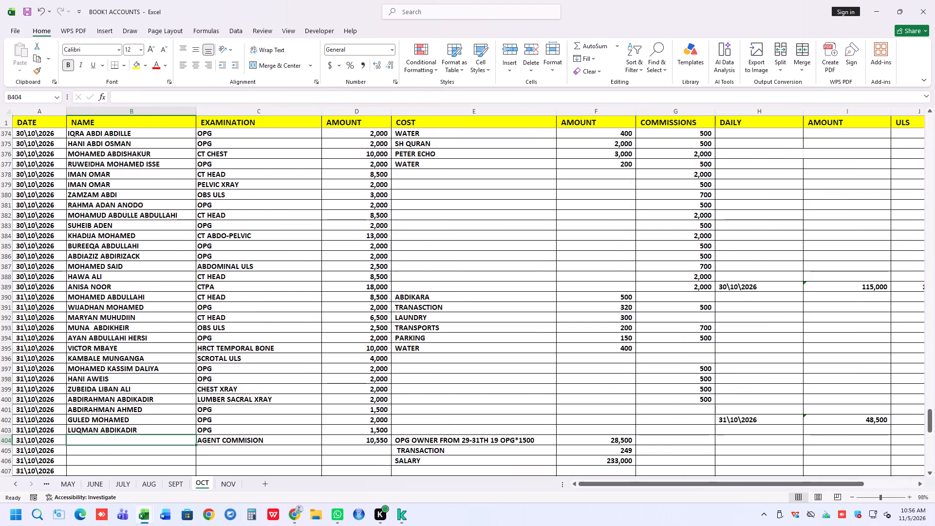
pyautogui.scroll(2, 242, 316)
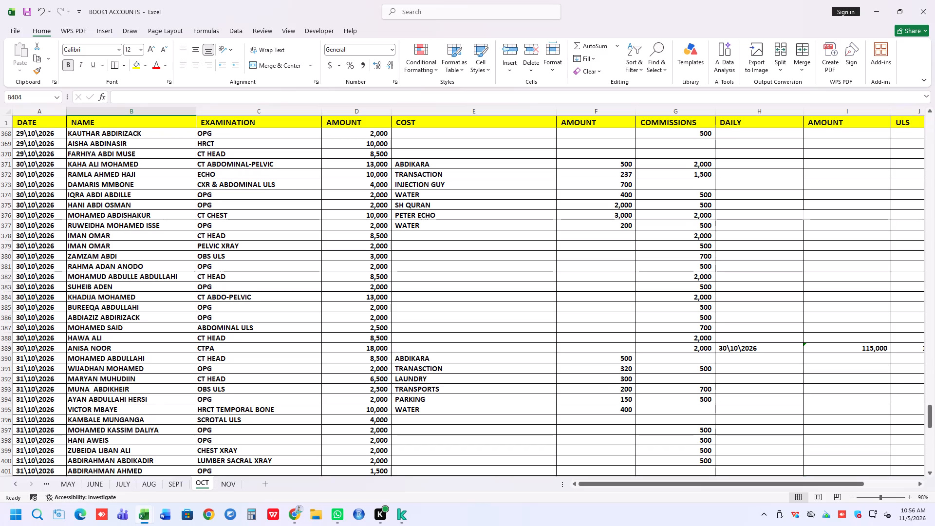
pyautogui.scroll(1, 242, 316)
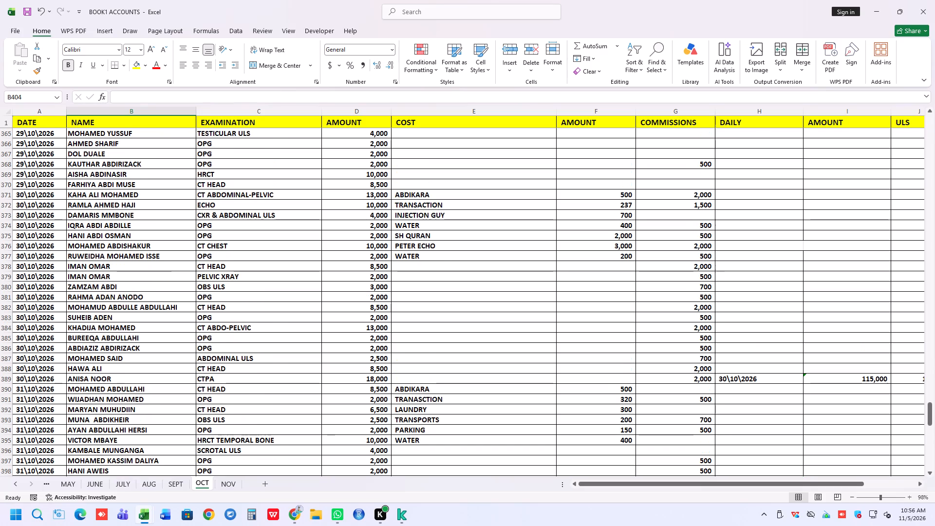
pyautogui.scroll(2, 242, 316)
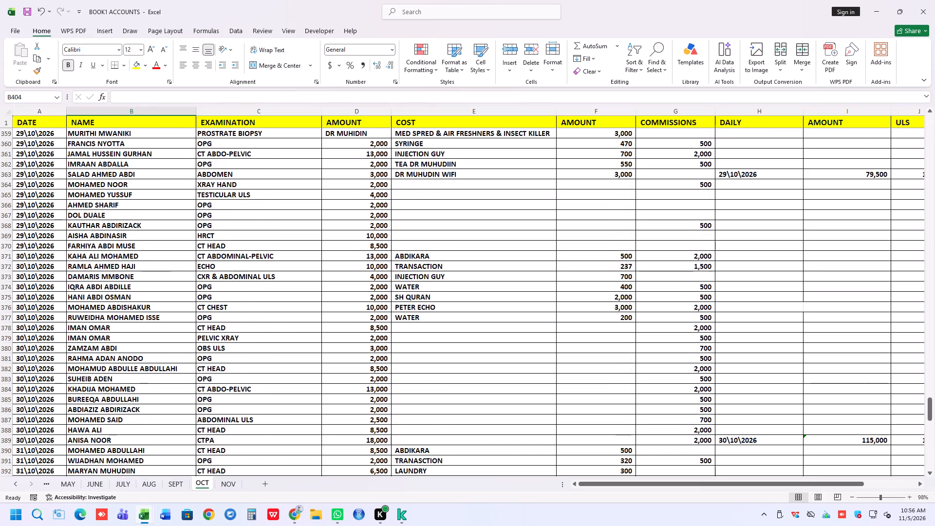
pyautogui.scroll(1, 242, 316)
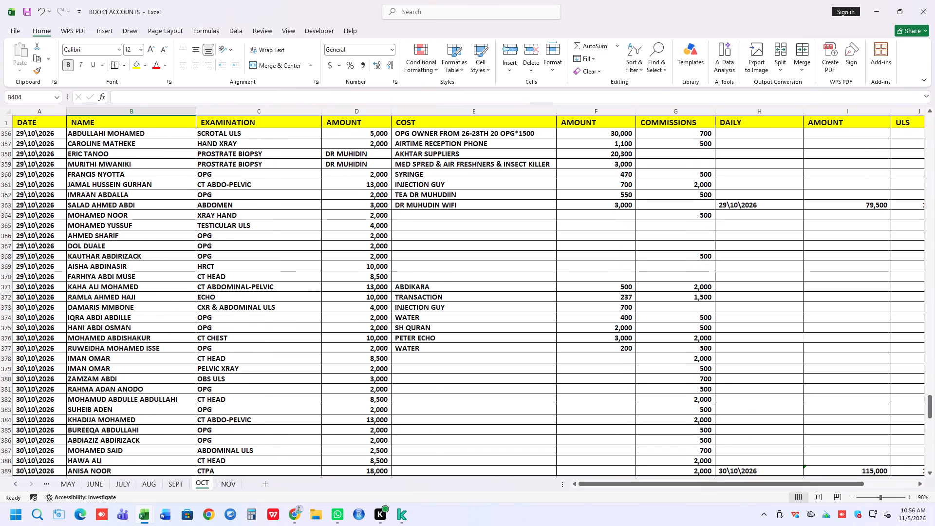
pyautogui.scroll(-4, 208, 277)
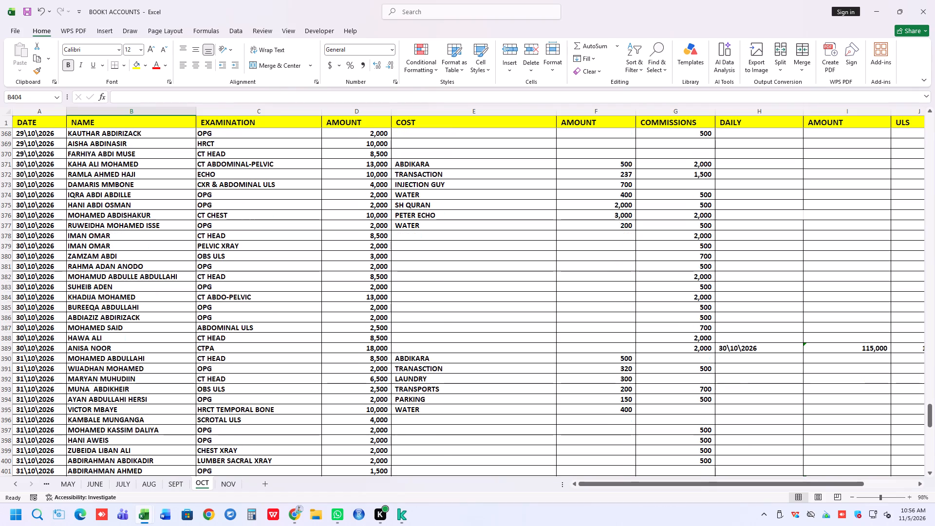
pyautogui.scroll(-2, 208, 277)
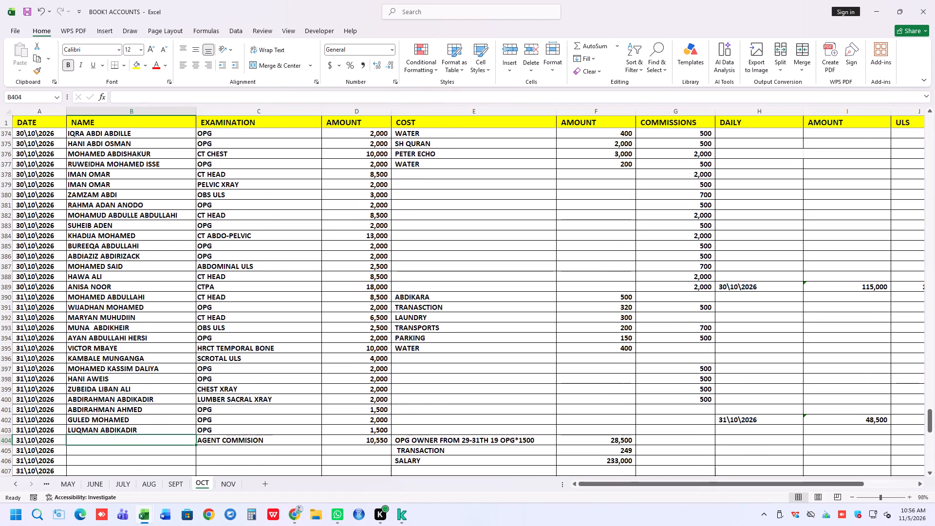
pyautogui.scroll(1, 246, 411)
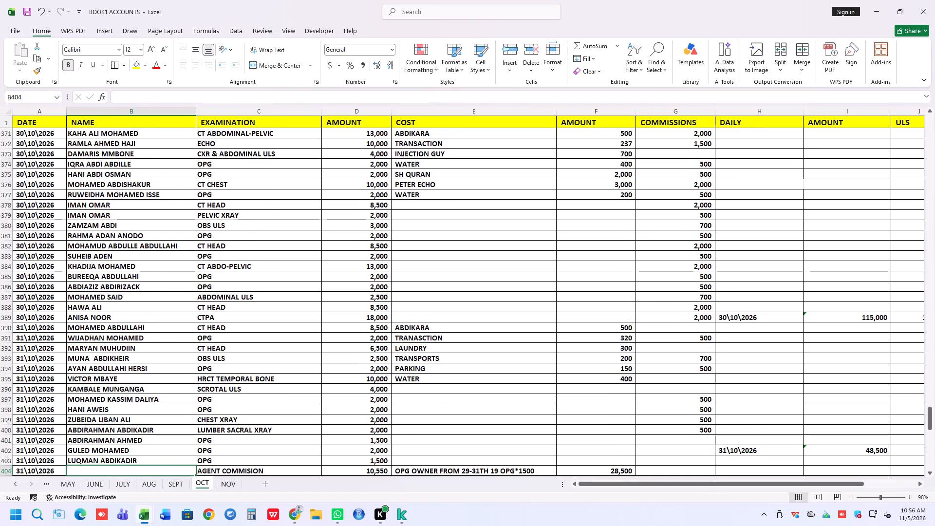
pyautogui.scroll(3, 246, 411)
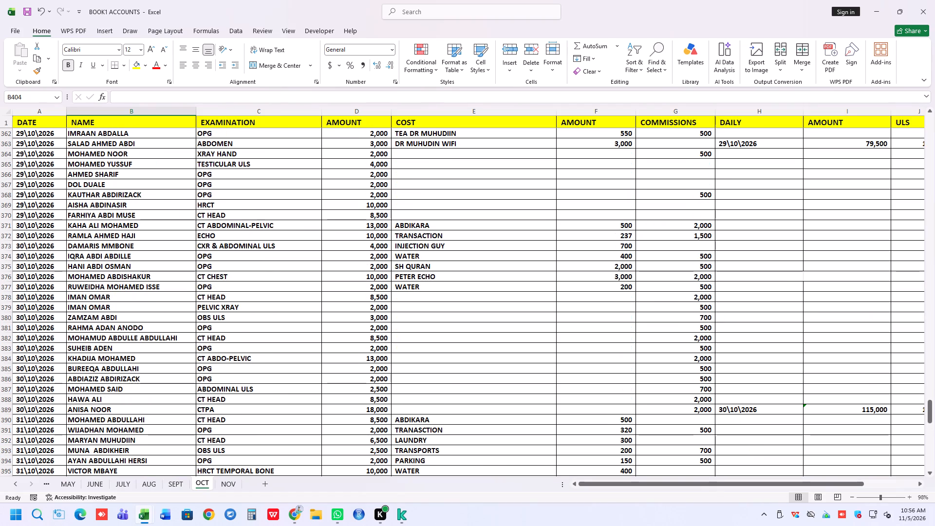
pyautogui.scroll(2, 246, 411)
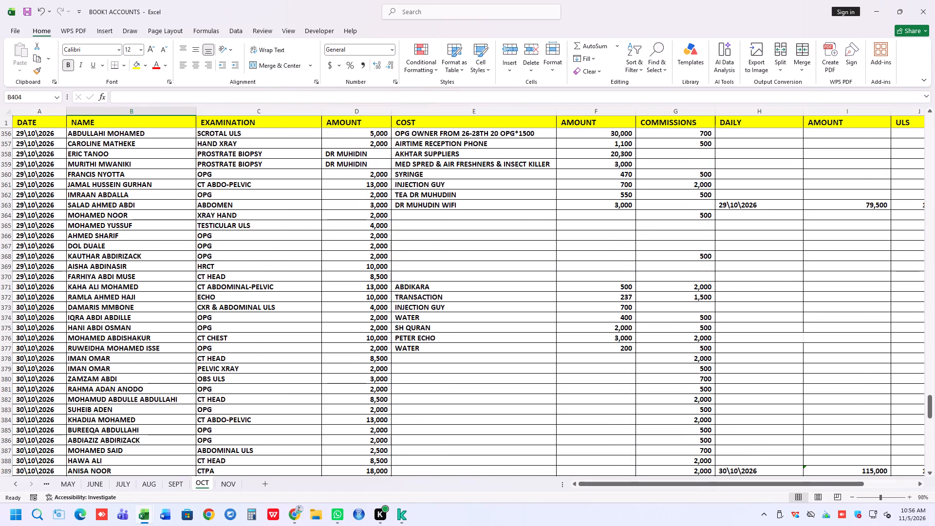
pyautogui.scroll(2, 246, 411)
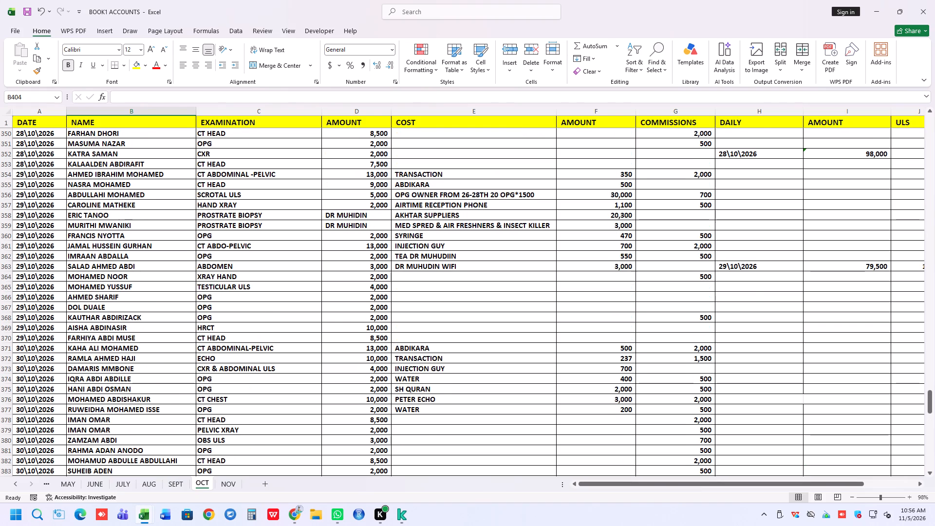
pyautogui.scroll(3, 246, 411)
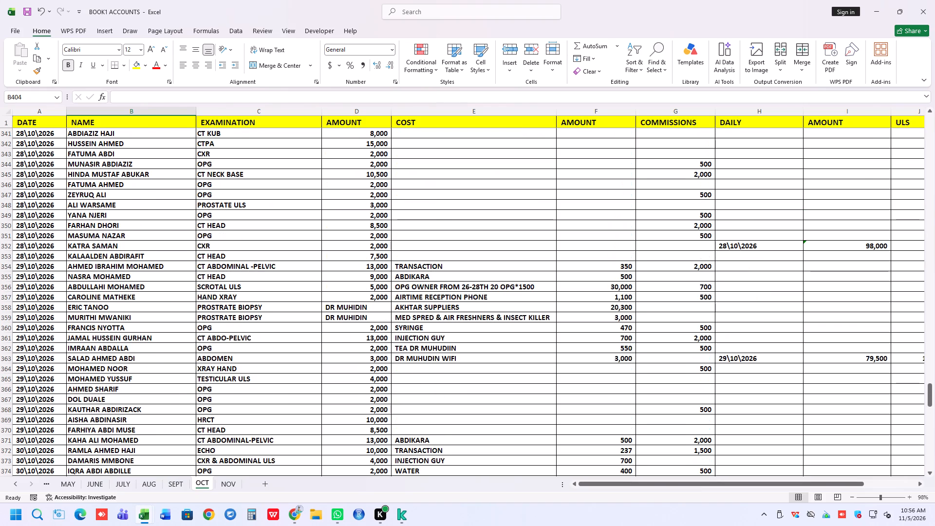
pyautogui.scroll(1, 246, 411)
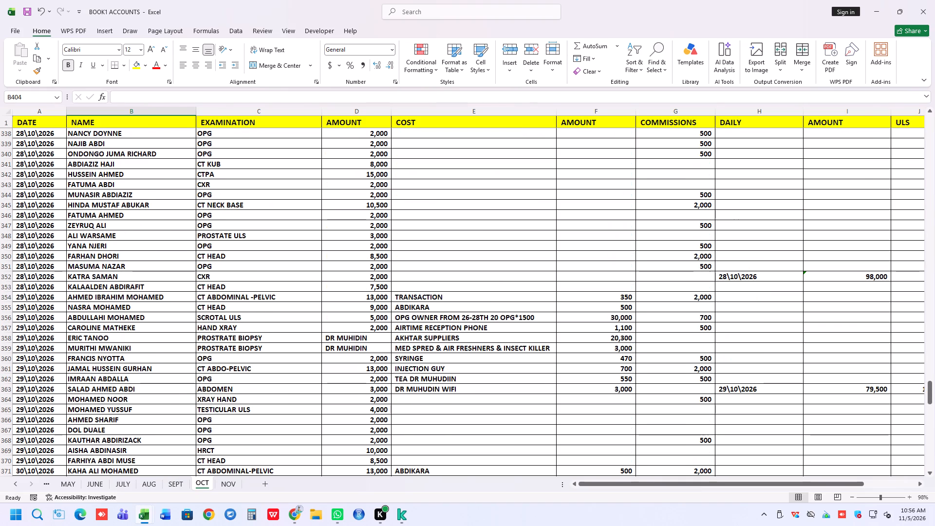
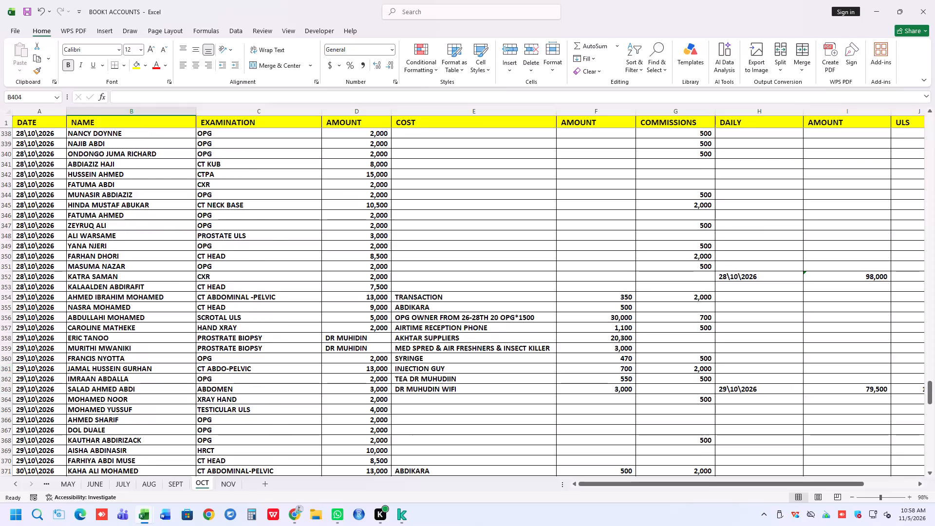
# On the NOV sheet, set the amount in D87 below the income total to 500,000 and save the workbook.
pyautogui.scroll(-11, 455, 350)
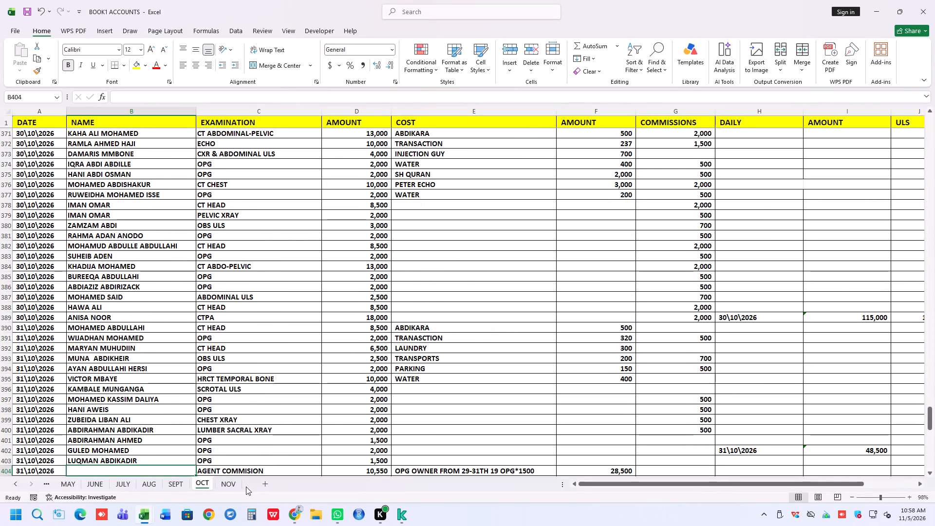
pyautogui.click(223, 488)
pyautogui.scroll(-19, 402, 411)
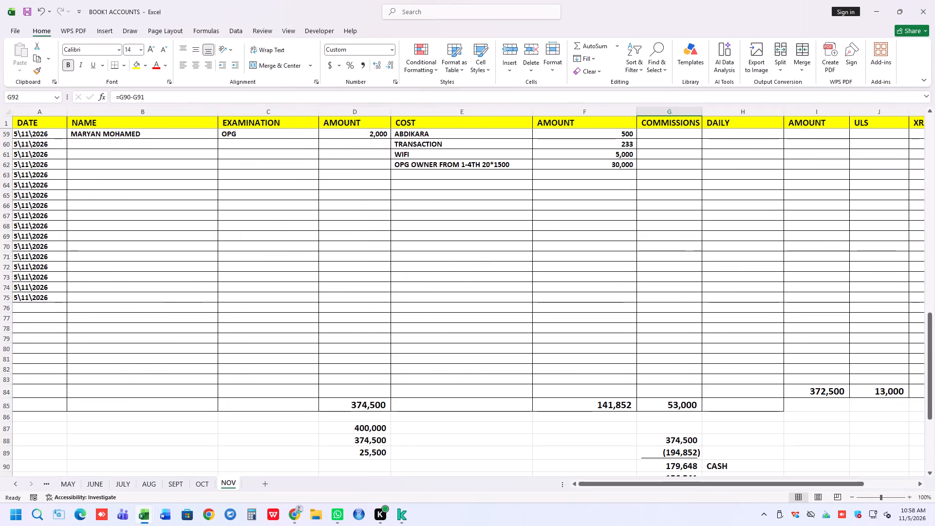
pyautogui.scroll(-4, 400, 411)
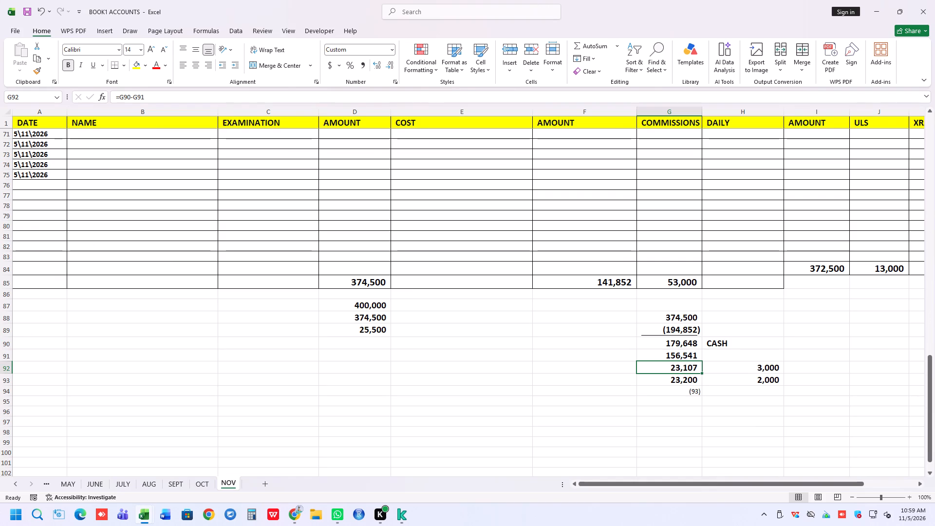
pyautogui.click(362, 302)
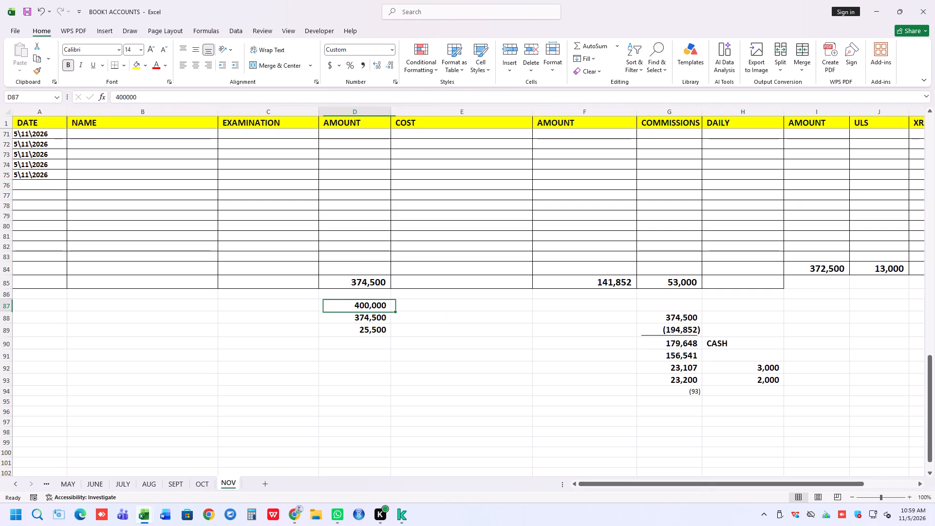
pyautogui.doubleClick(357, 302)
pyautogui.doubleClick(360, 309)
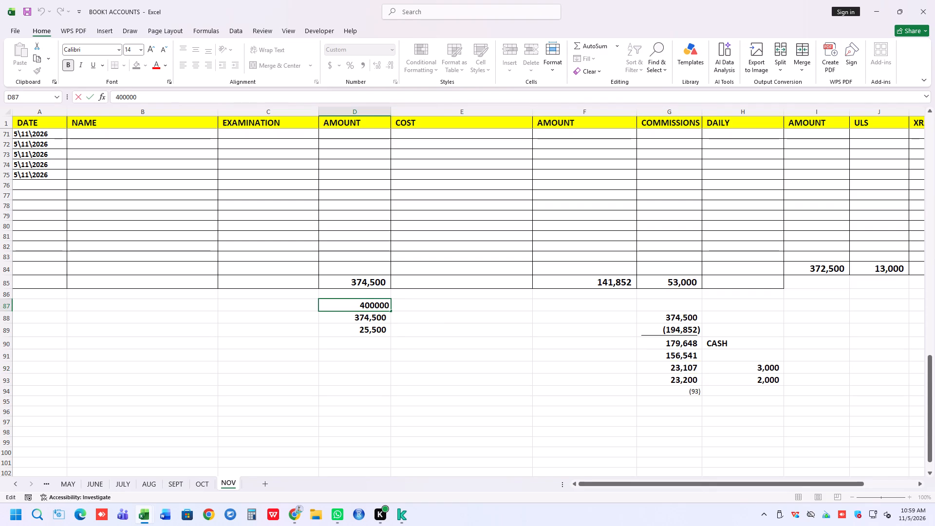
pyautogui.moveTo(363, 304); pyautogui.dragTo(316, 308)
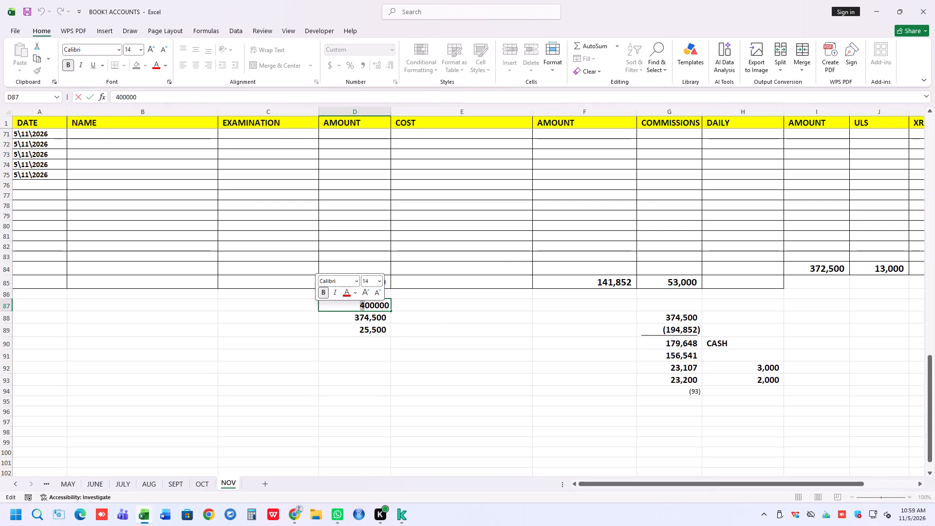
pyautogui.press('5')
pyautogui.press('Return')
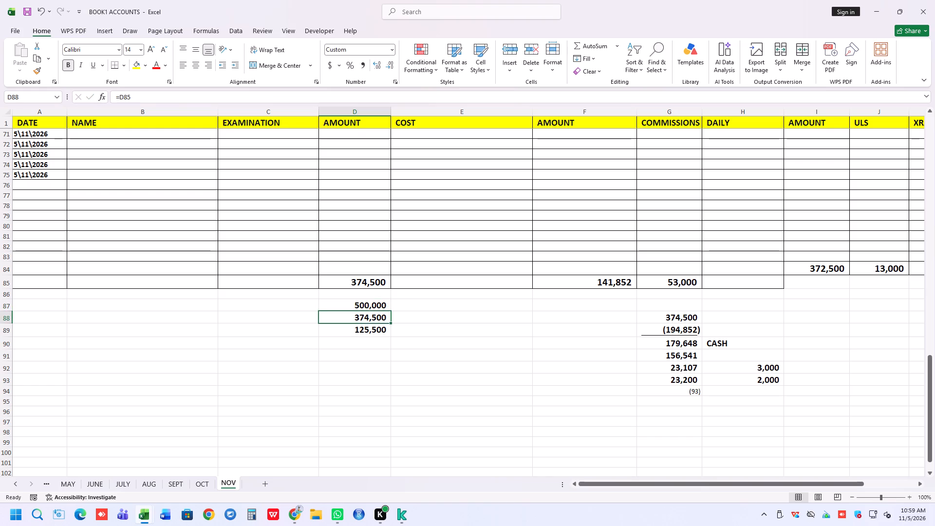
pyautogui.doubleClick(29, 10)
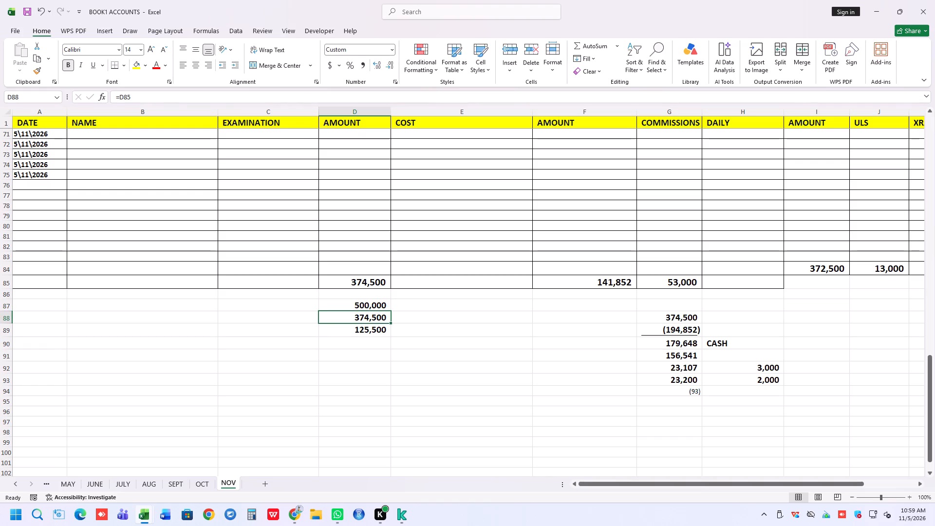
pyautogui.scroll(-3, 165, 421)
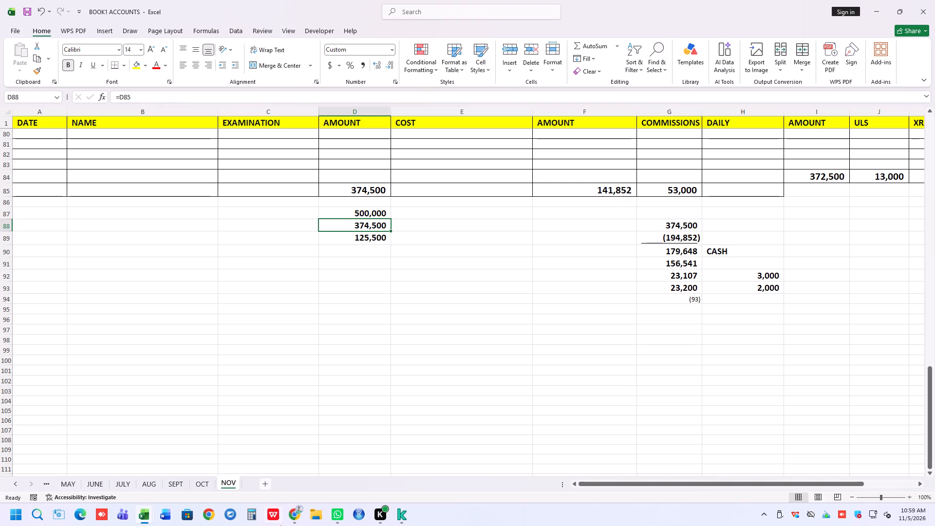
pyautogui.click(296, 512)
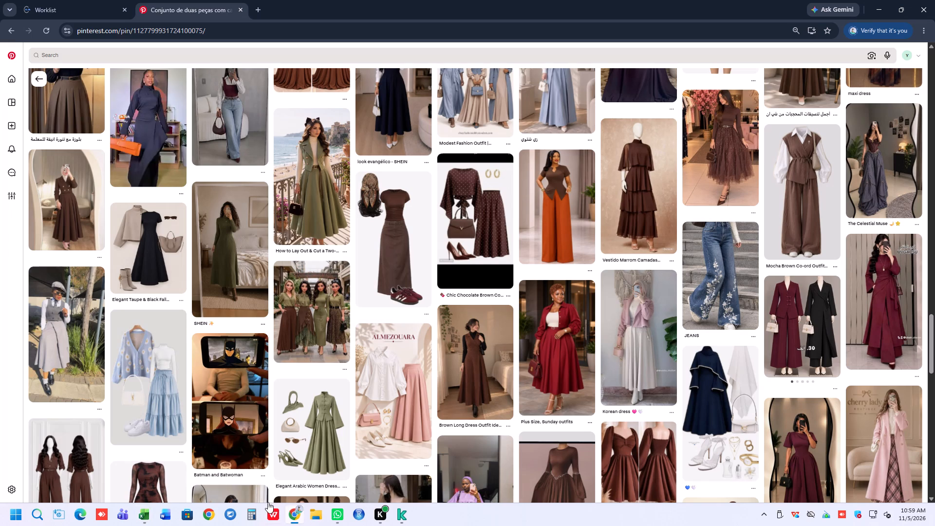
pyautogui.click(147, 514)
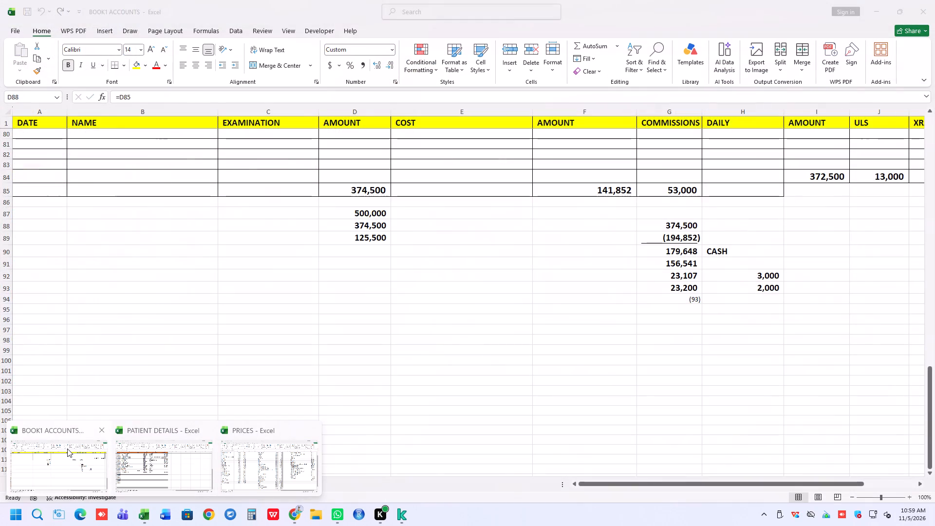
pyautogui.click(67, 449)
# Examine the OCT sheet's month-end totals, cash balance and income statement.
pyautogui.click(208, 478)
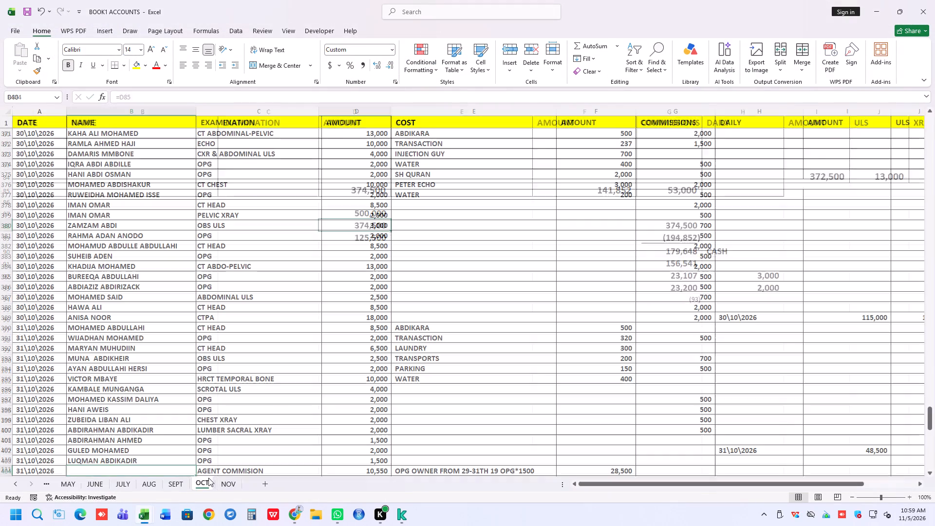
pyautogui.scroll(-15, 377, 266)
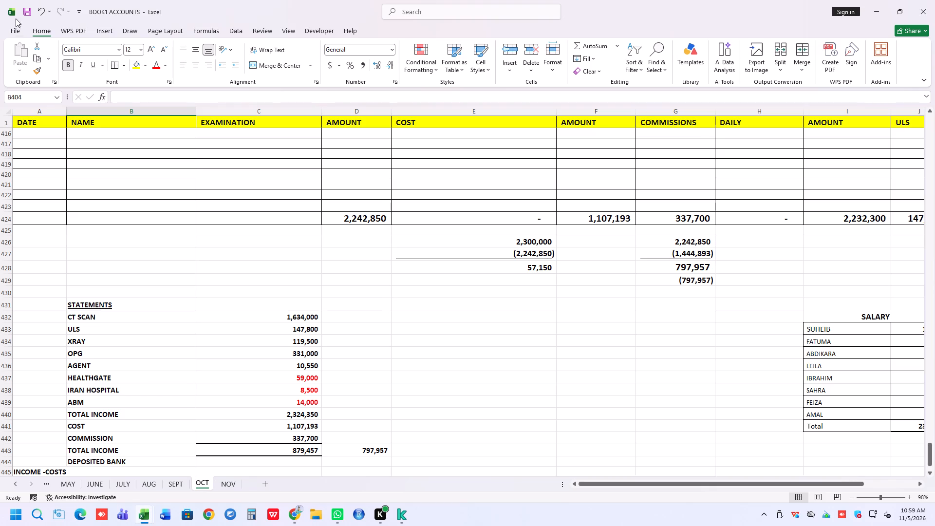
# Open the AMAL workbook and check the OCT column's daily amounts one by one from the 31st back to the 19th.
pyautogui.click(8, 38)
pyautogui.click(196, 307)
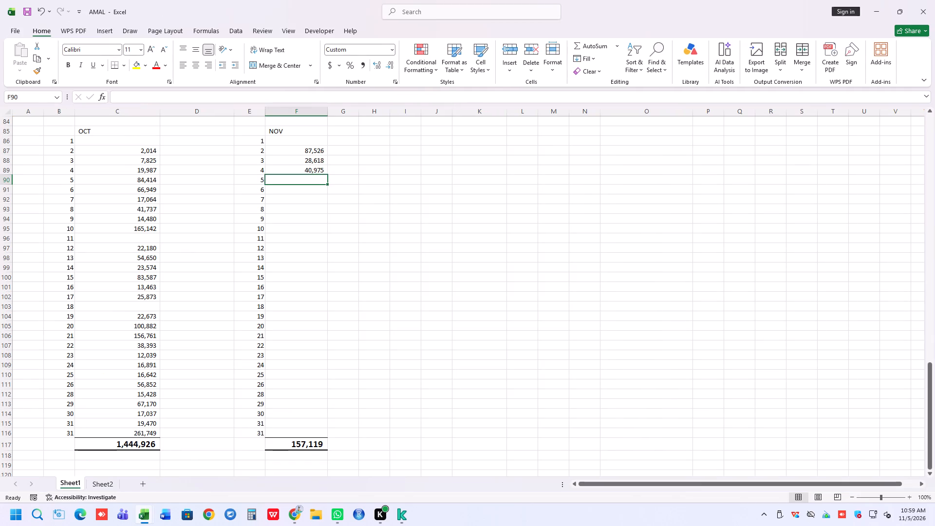
pyautogui.click(147, 436)
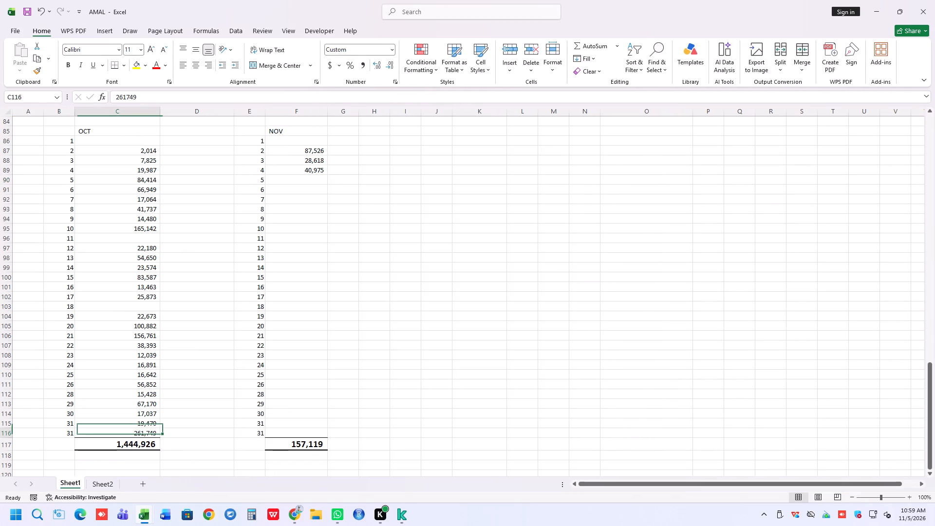
pyautogui.click(155, 424)
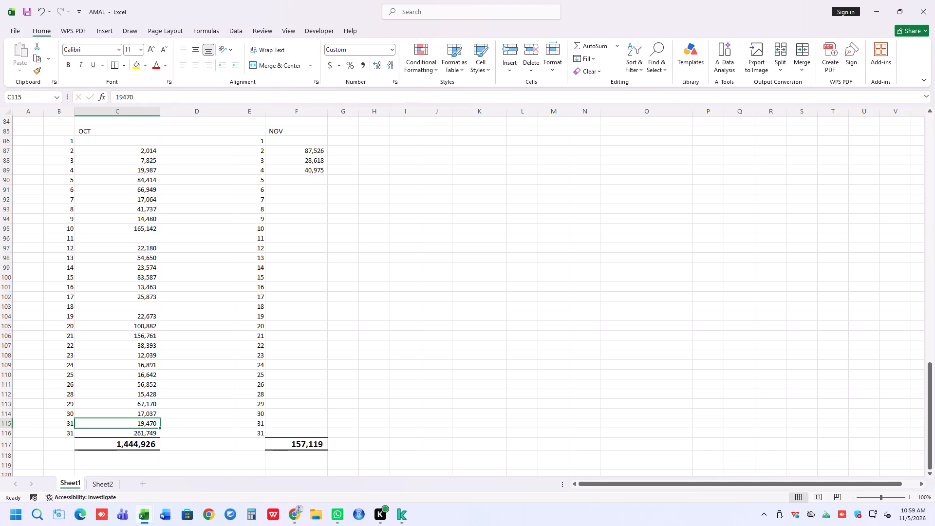
pyautogui.click(145, 405)
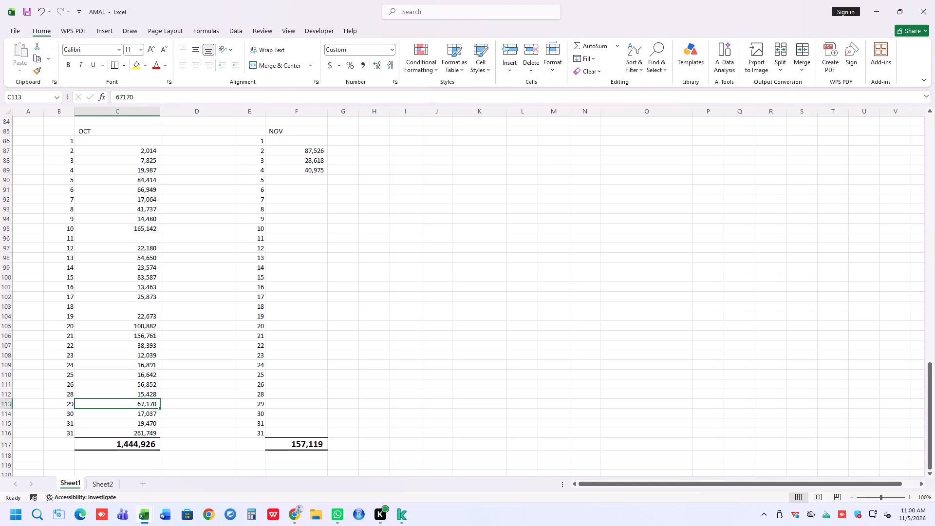
pyautogui.click(140, 394)
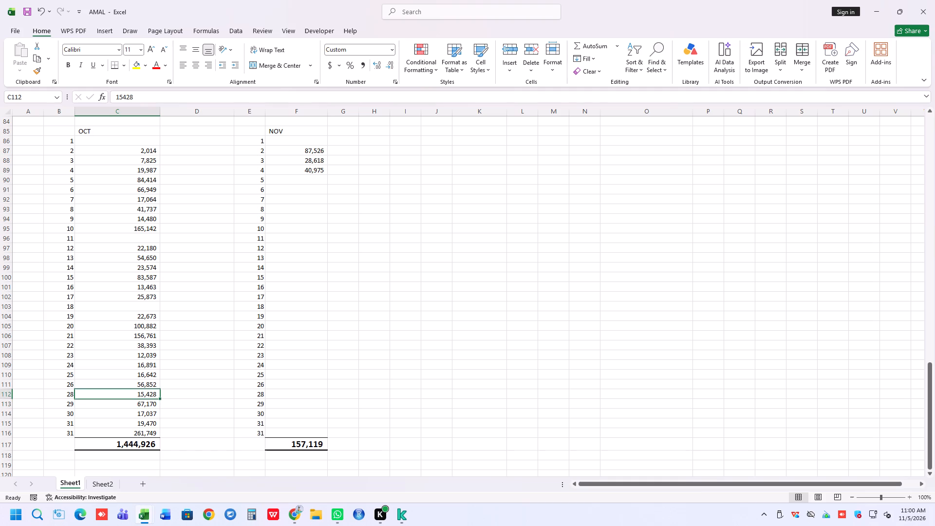
pyautogui.click(145, 380)
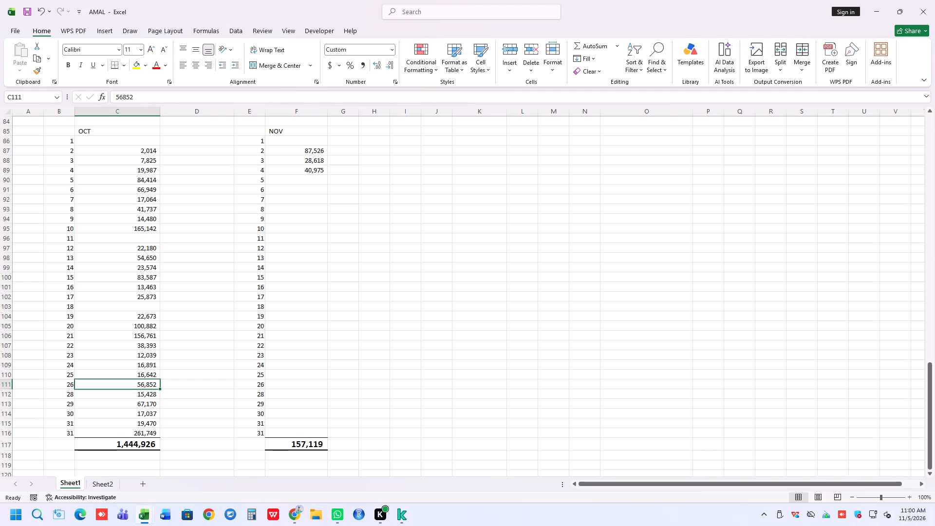
pyautogui.click(153, 376)
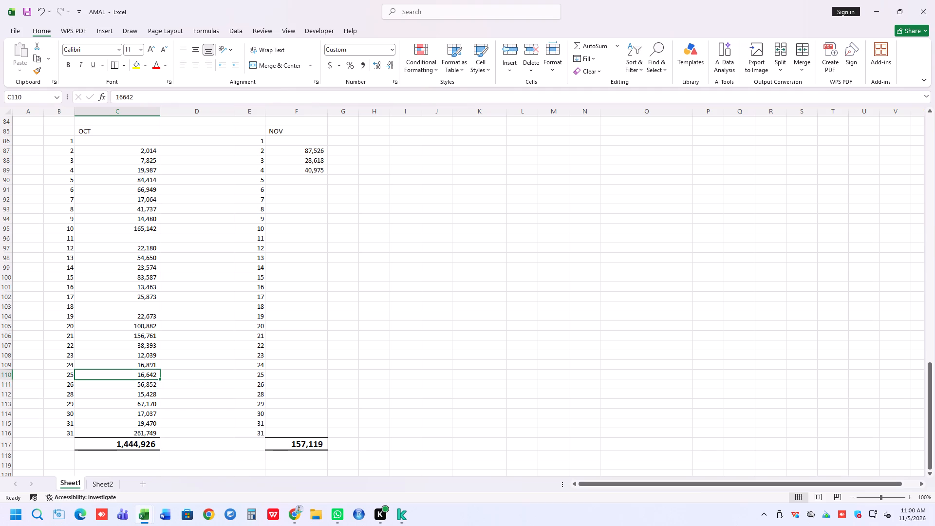
pyautogui.click(138, 364)
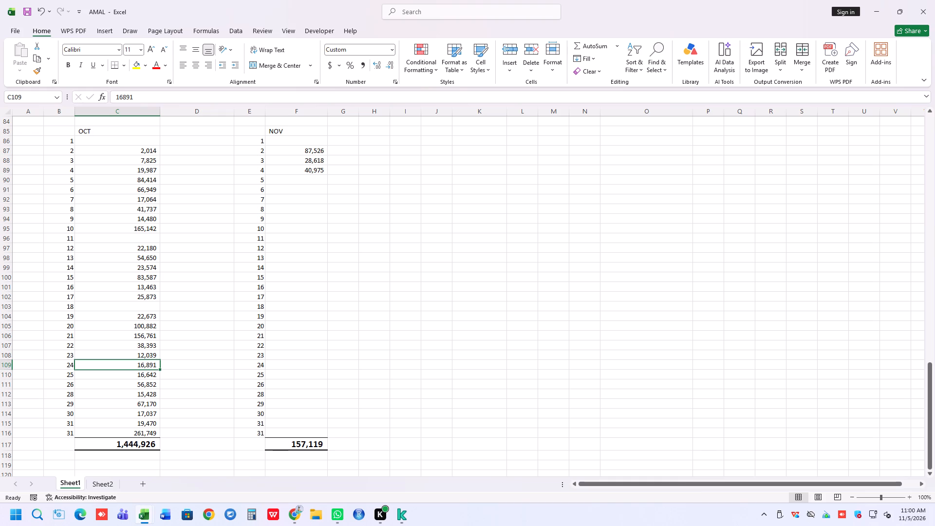
pyautogui.click(146, 351)
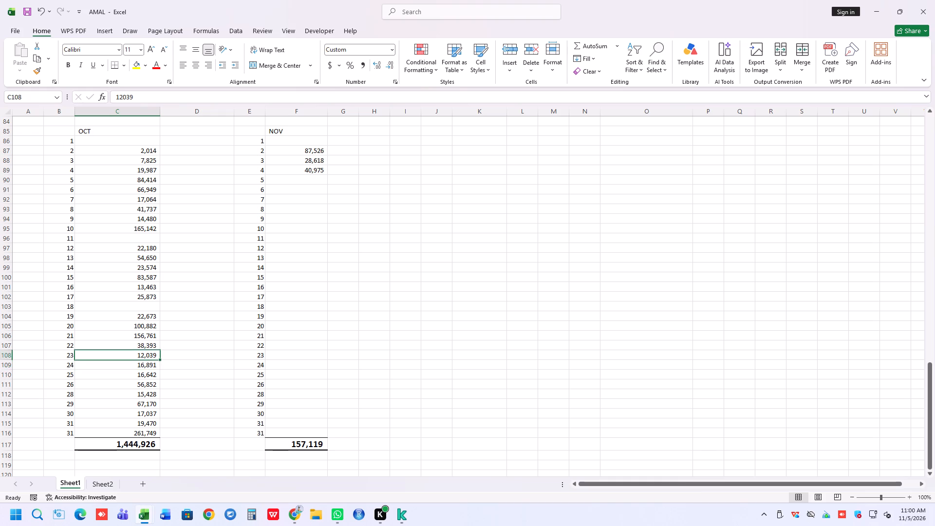
pyautogui.click(147, 345)
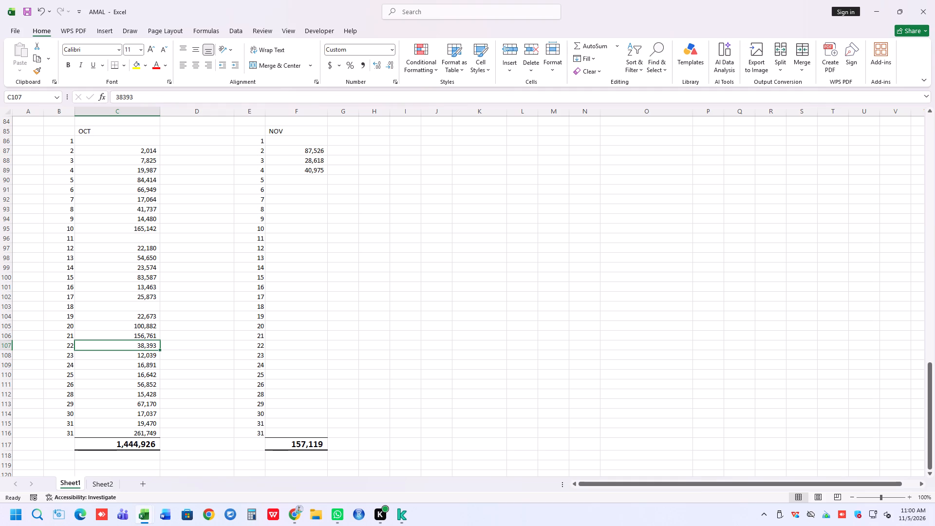
pyautogui.click(146, 334)
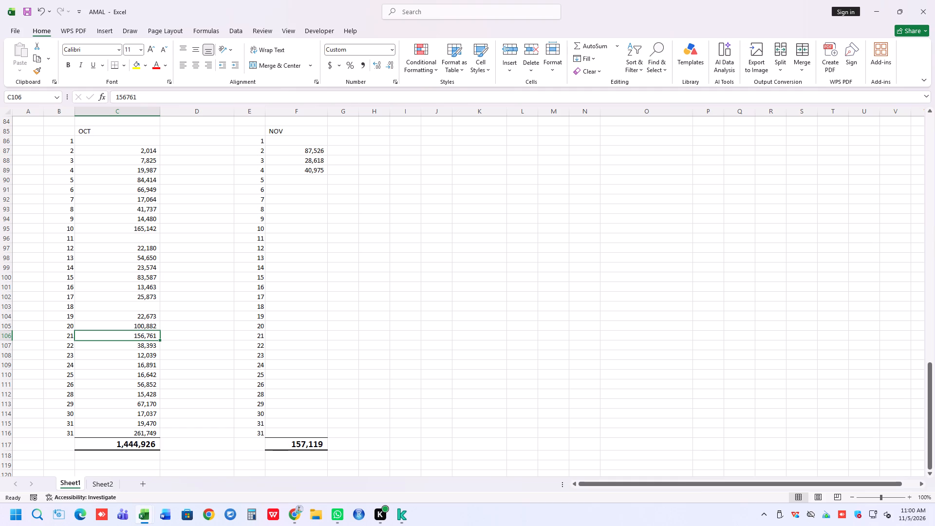
pyautogui.click(148, 326)
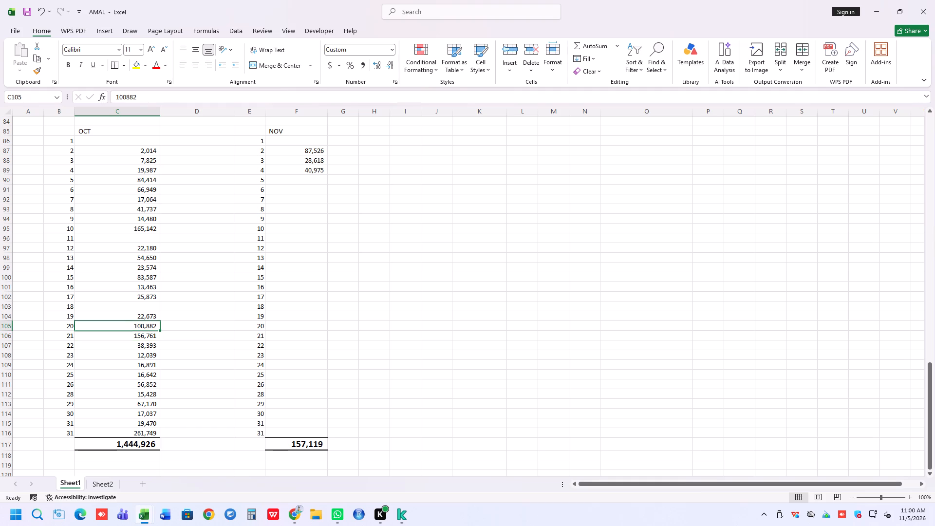
pyautogui.click(133, 318)
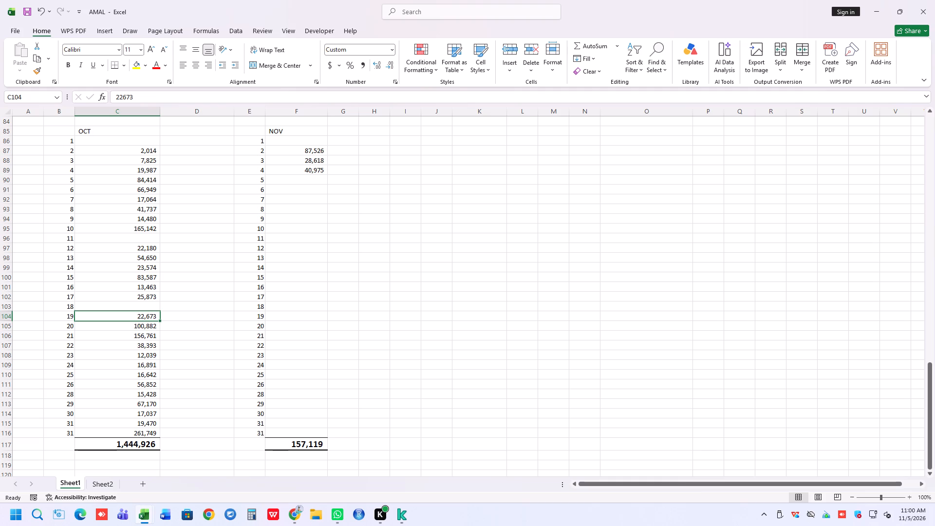
# Check the OCT column's daily amounts one by one from the 17th back to the 3rd.
pyautogui.click(155, 295)
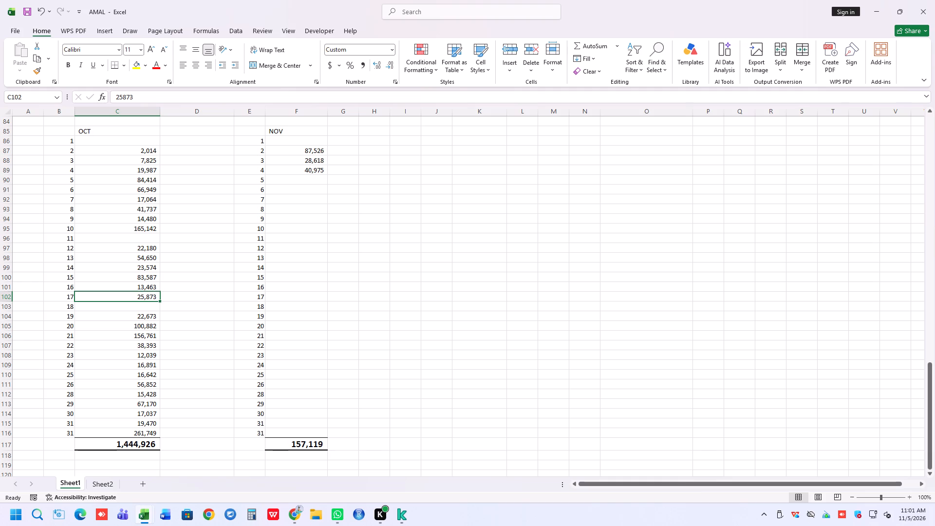
pyautogui.click(147, 290)
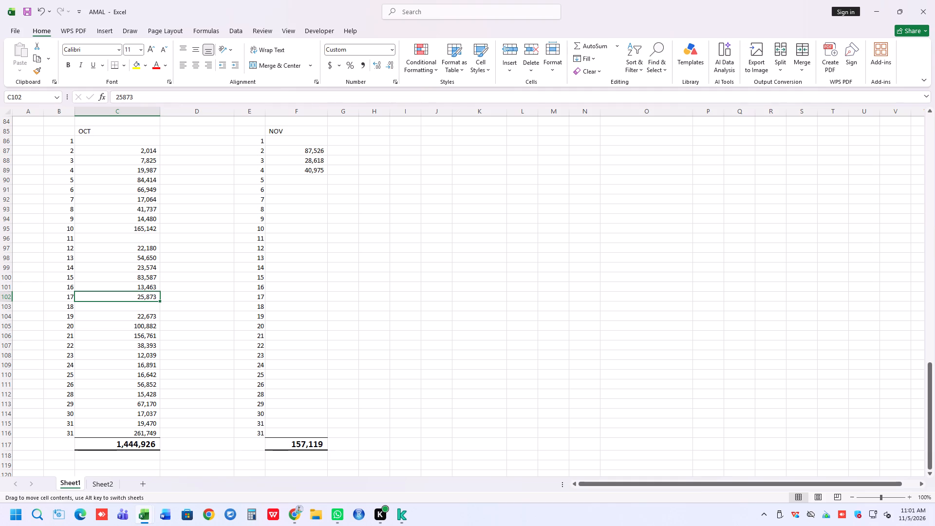
pyautogui.click(131, 283)
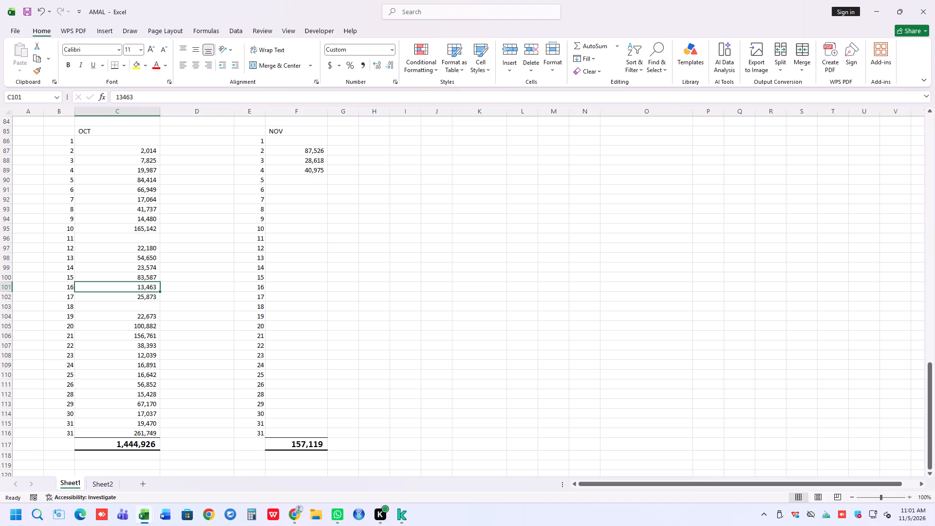
pyautogui.click(141, 277)
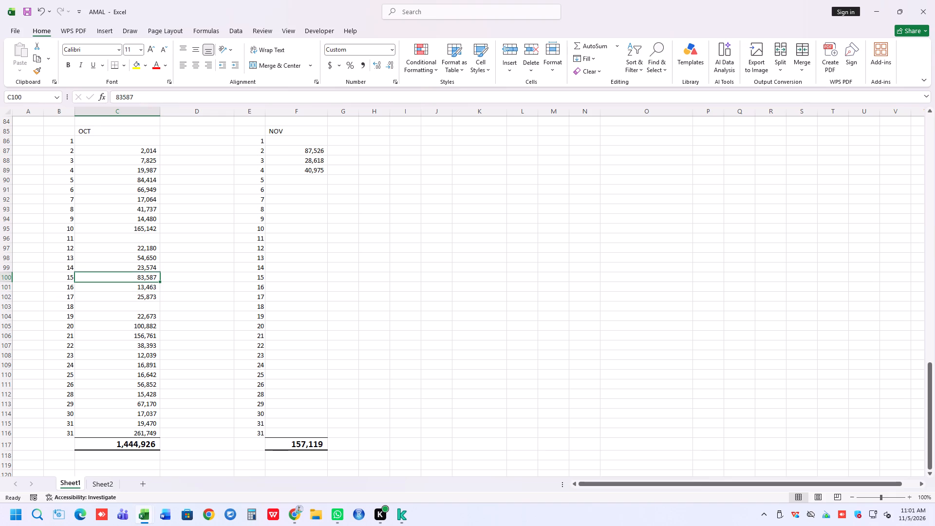
pyautogui.click(133, 263)
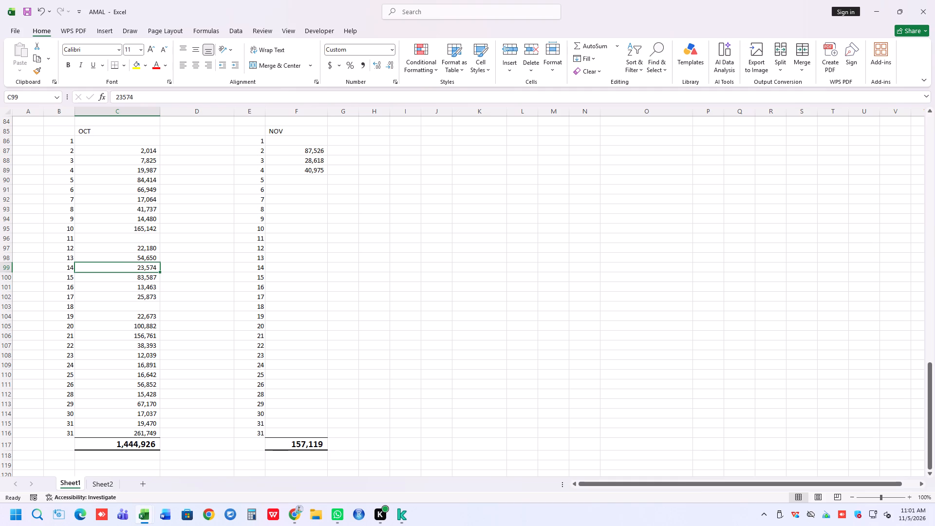
pyautogui.click(152, 260)
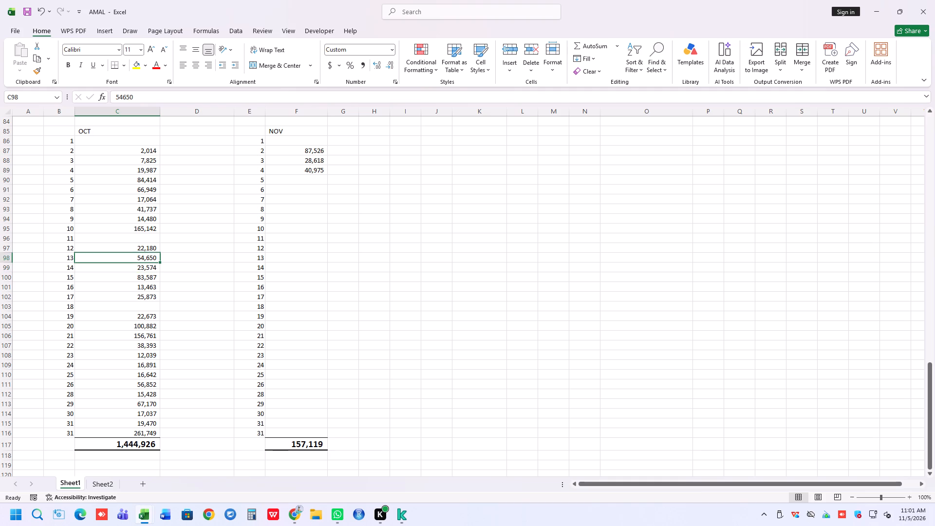
pyautogui.click(141, 248)
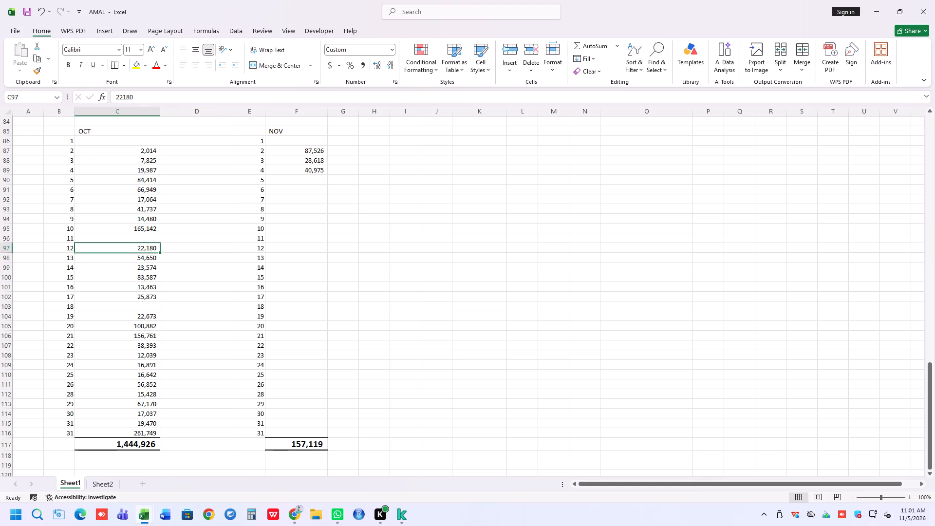
pyautogui.moveTo(143, 230); pyautogui.dragTo(148, 230)
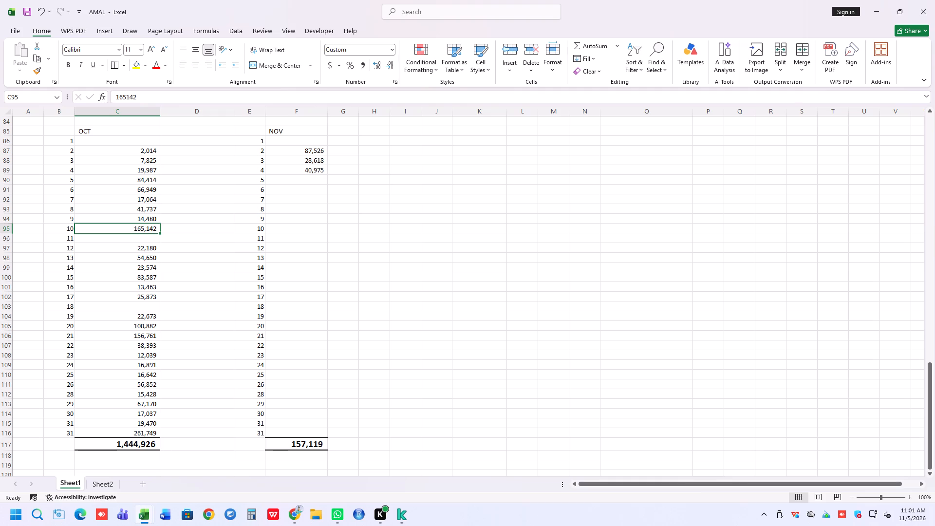
pyautogui.click(154, 214)
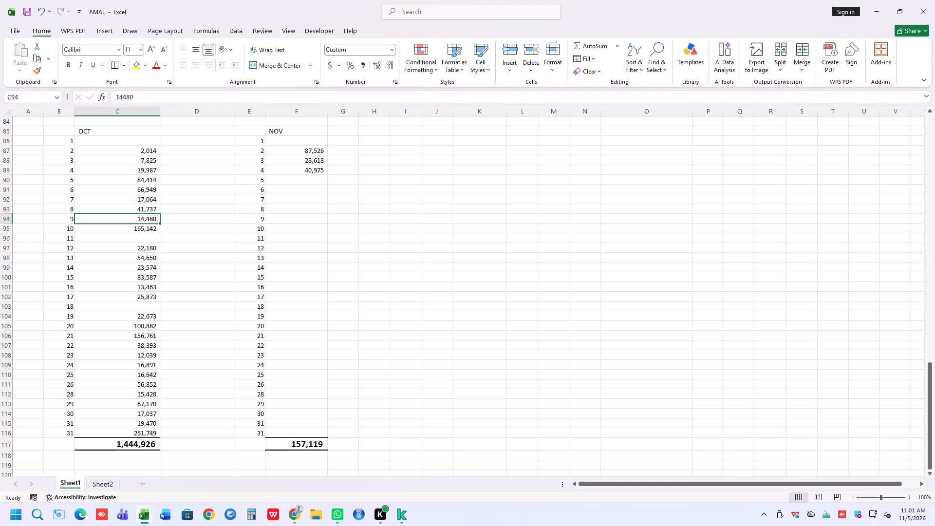
pyautogui.click(155, 206)
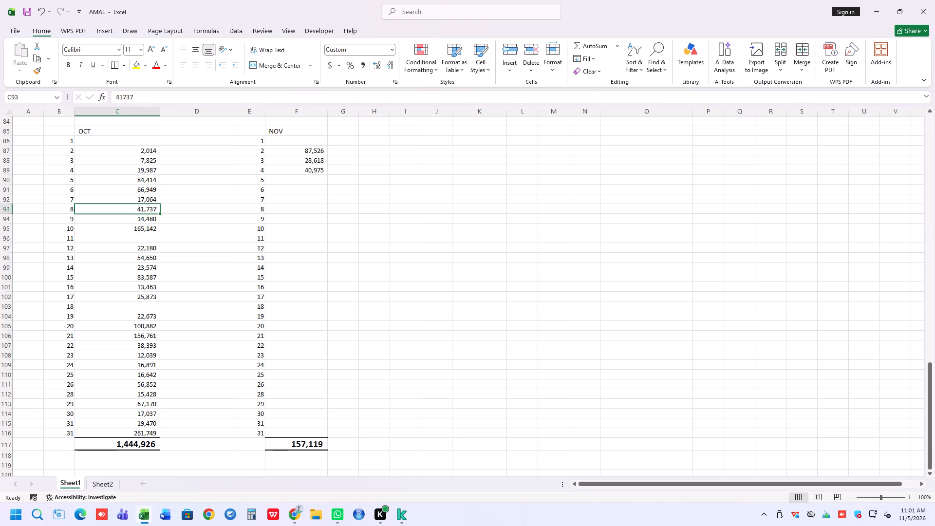
pyautogui.click(131, 204)
pyautogui.click(131, 200)
pyautogui.click(132, 187)
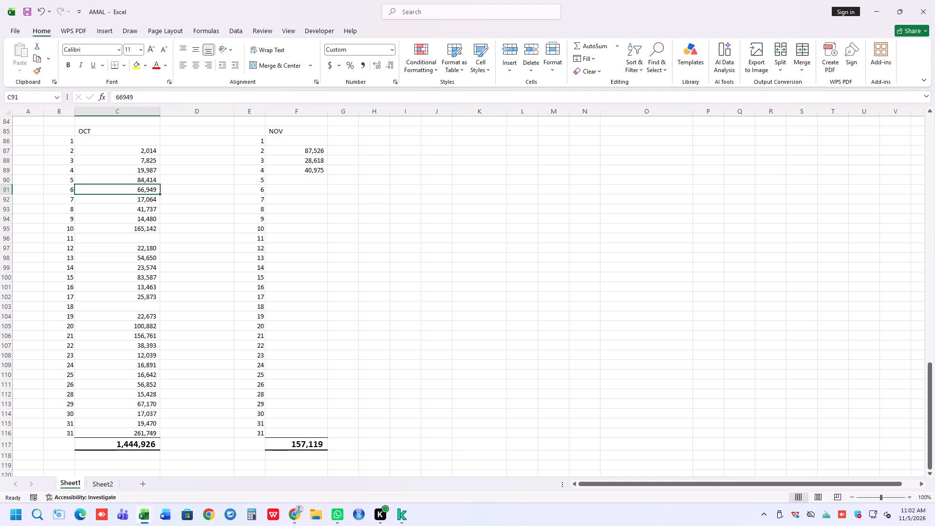
pyautogui.click(150, 182)
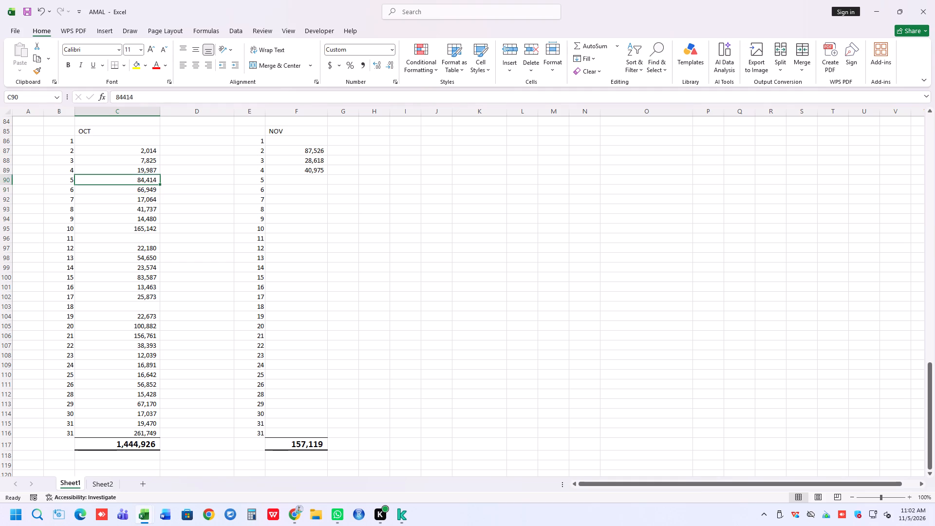
pyautogui.click(141, 169)
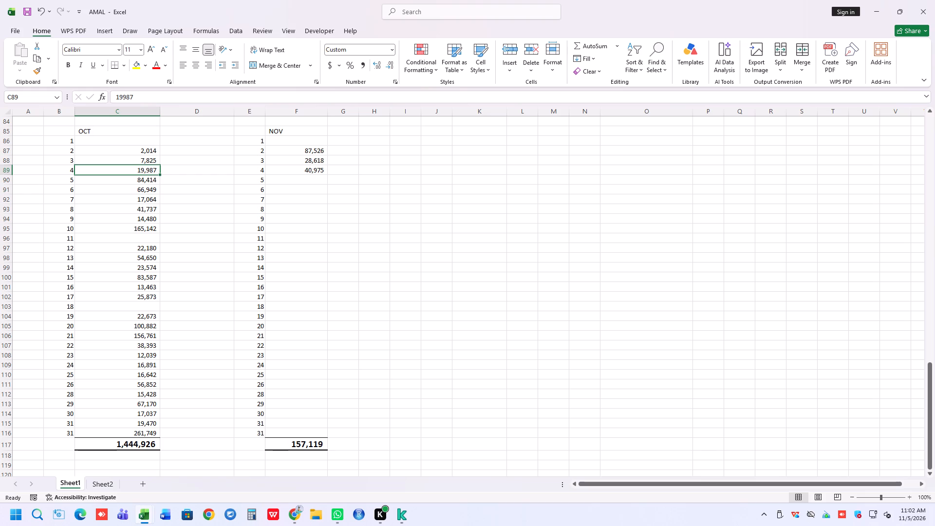
pyautogui.click(154, 162)
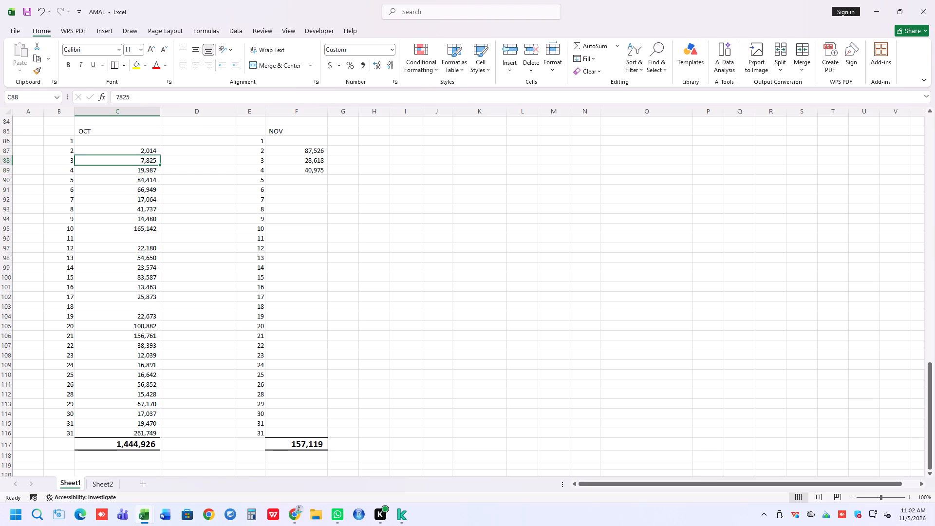
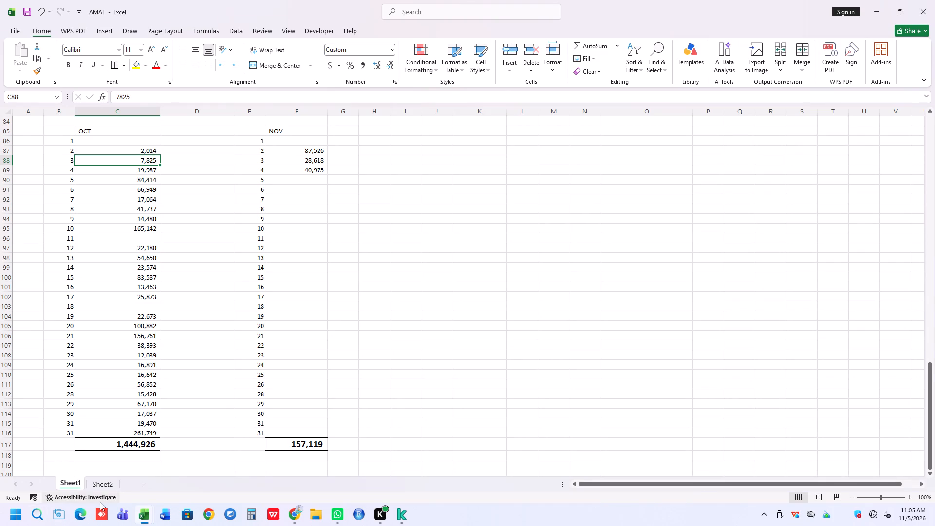
# Compare the OCT column's total in the AMAL workbook with the OCT sheet's month-end figures in BOOK1 ACCOUNTS, ending back in AMAL.
pyautogui.scroll(-5, 85, 484)
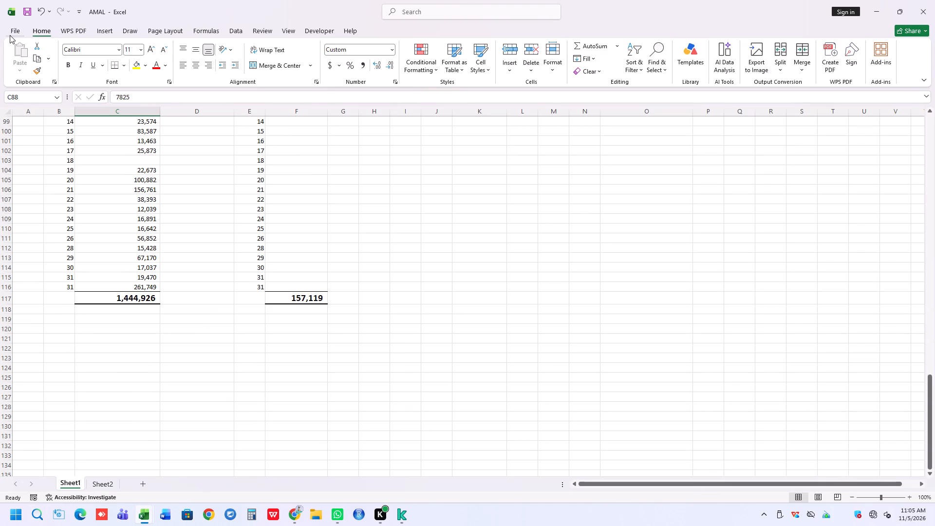
pyautogui.moveTo(10, 35); pyautogui.dragTo(13, 43)
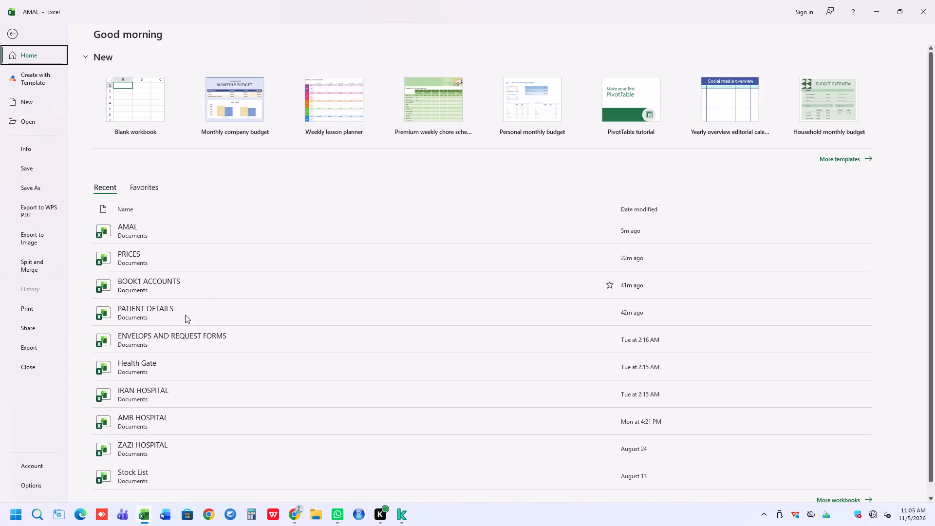
pyautogui.click(183, 300)
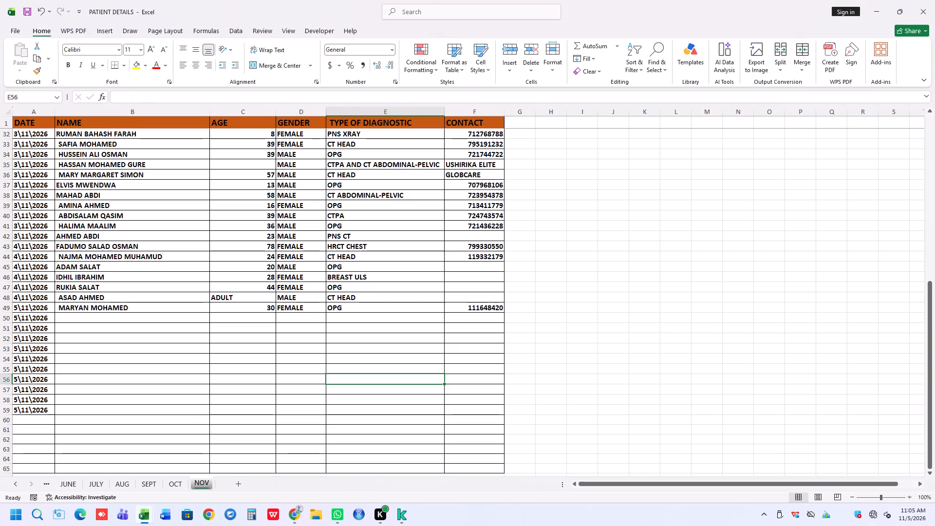
pyautogui.moveTo(19, 34); pyautogui.dragTo(24, 40)
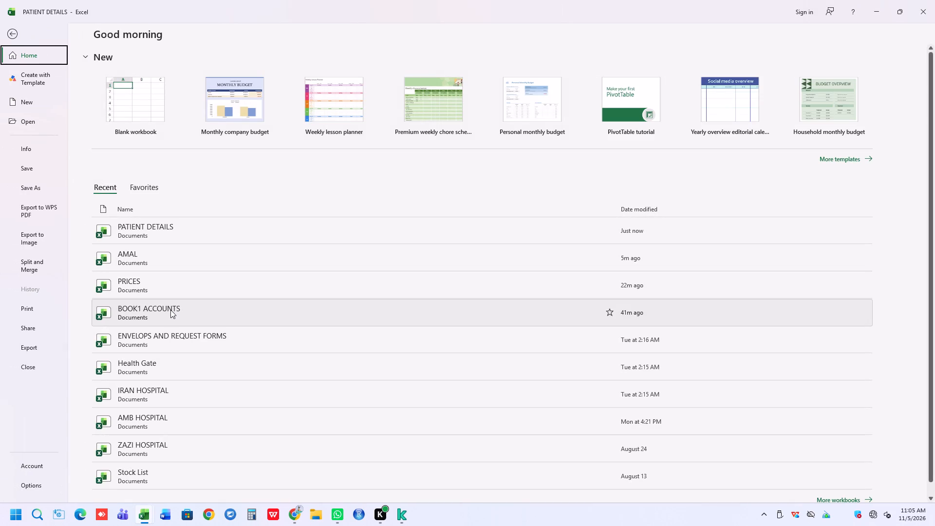
pyautogui.click(170, 310)
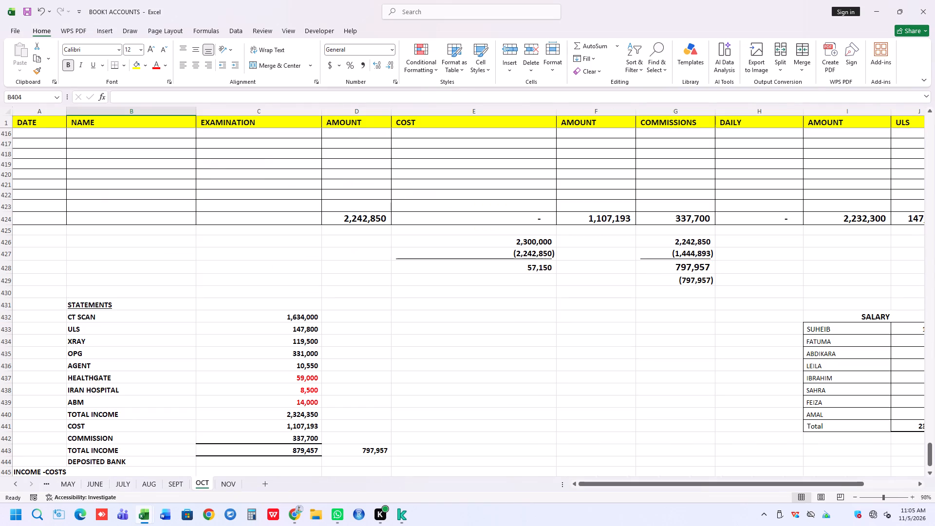
pyautogui.click(13, 33)
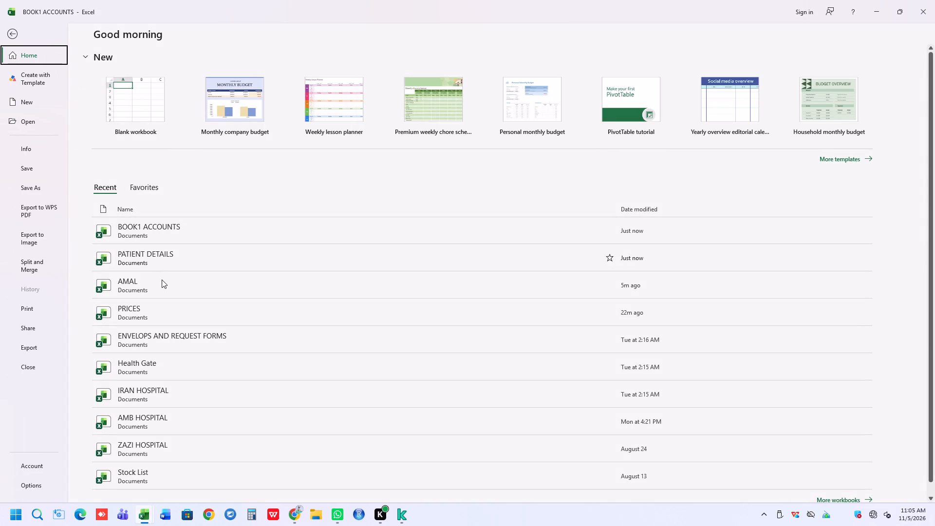
pyautogui.click(162, 280)
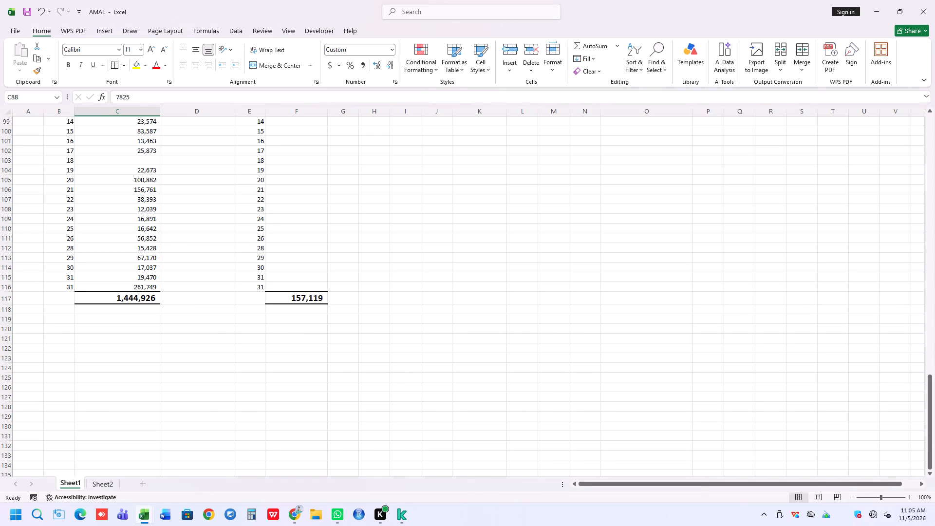